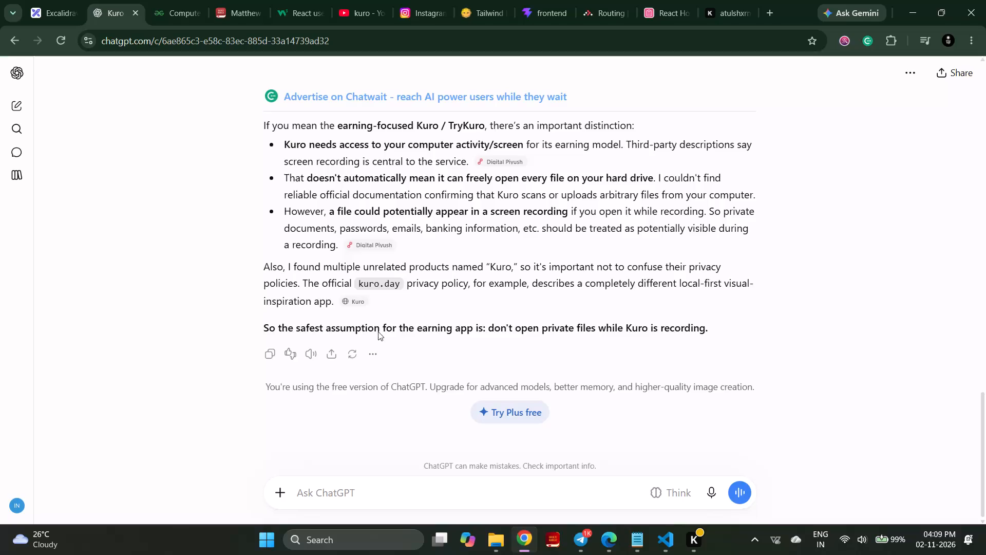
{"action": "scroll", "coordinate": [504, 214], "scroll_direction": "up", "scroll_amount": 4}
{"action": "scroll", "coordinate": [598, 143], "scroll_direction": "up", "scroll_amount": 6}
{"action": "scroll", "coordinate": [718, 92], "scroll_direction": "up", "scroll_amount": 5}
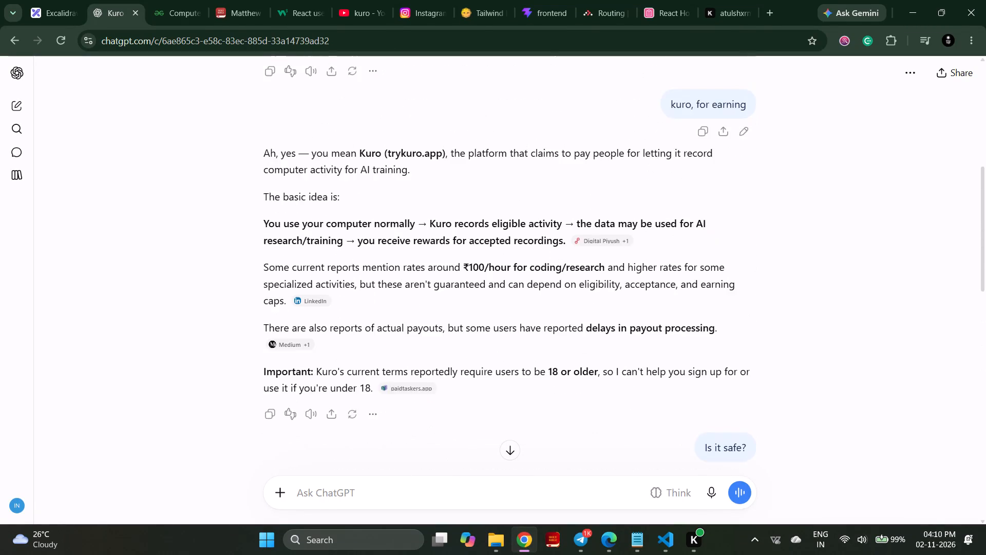
Close the two browser tabs that follow the React Router Routing tab.
{"action": "left_click", "coordinate": [747, 11]}
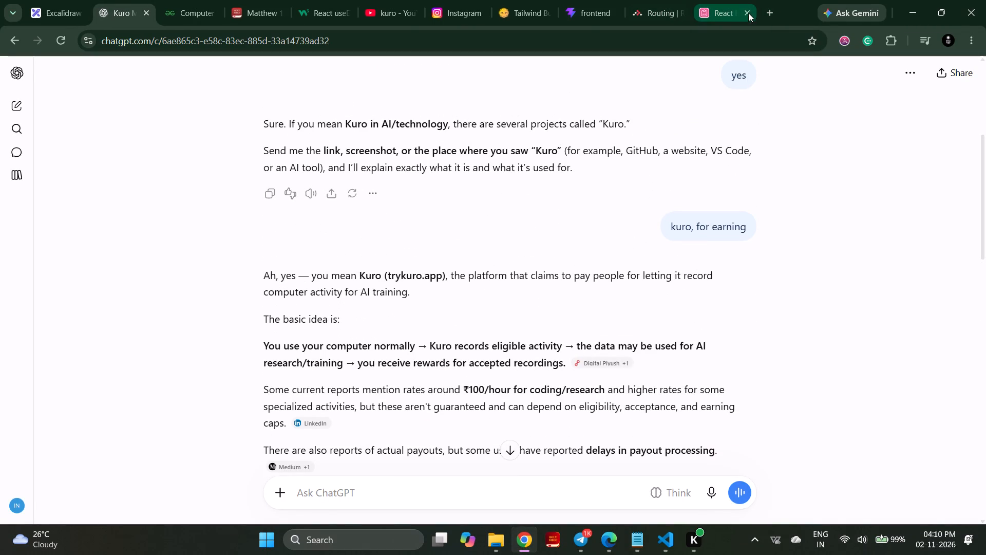
{"action": "left_click", "coordinate": [727, 10]}
{"action": "left_click", "coordinate": [748, 11]}
Look over the React Router routing docs, the localhost signup page and the GeeksforGeeks Computer Vision page.
{"action": "left_click", "coordinate": [721, 7]}
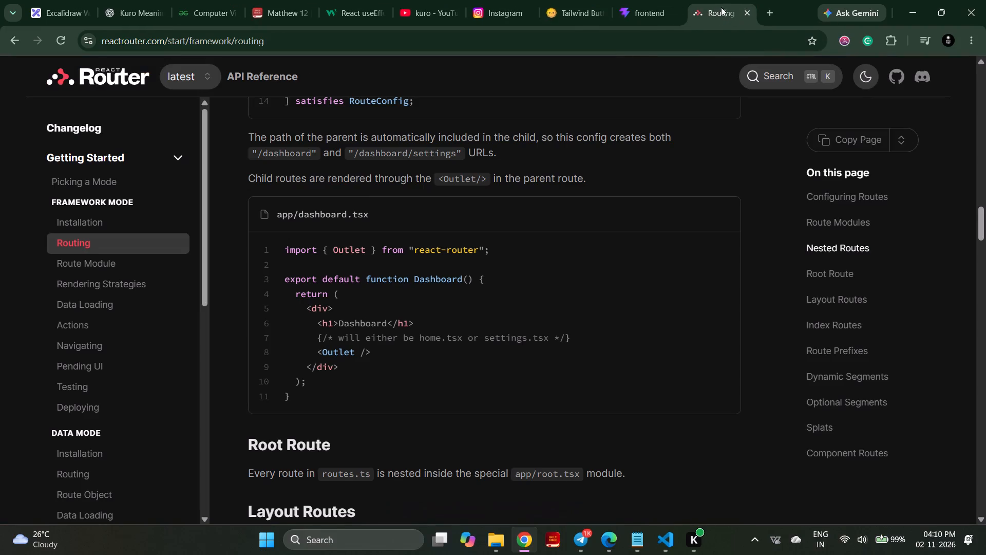
{"action": "scroll", "coordinate": [520, 261], "scroll_direction": "up", "scroll_amount": 5}
{"action": "scroll", "coordinate": [519, 262], "scroll_direction": "down", "scroll_amount": 4}
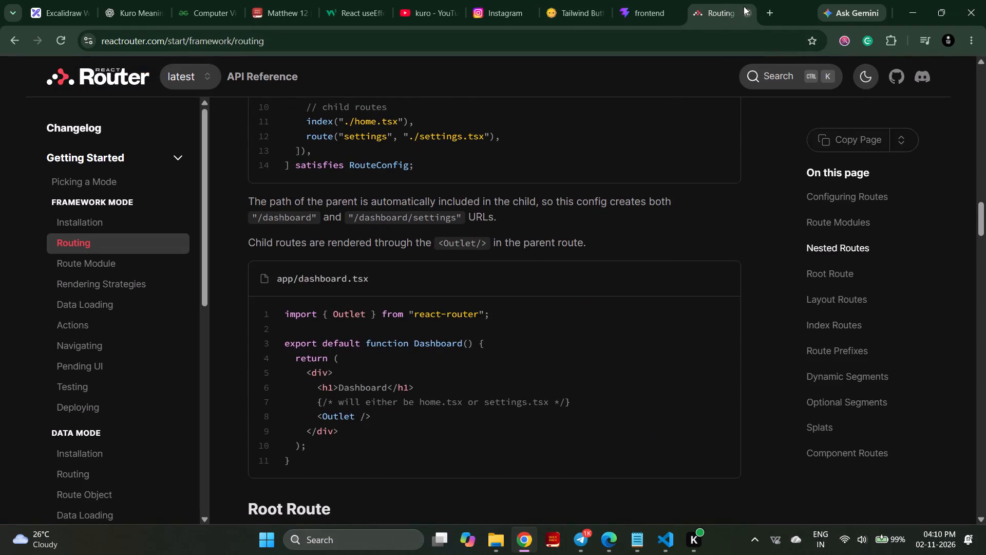
{"action": "left_click", "coordinate": [648, 14]}
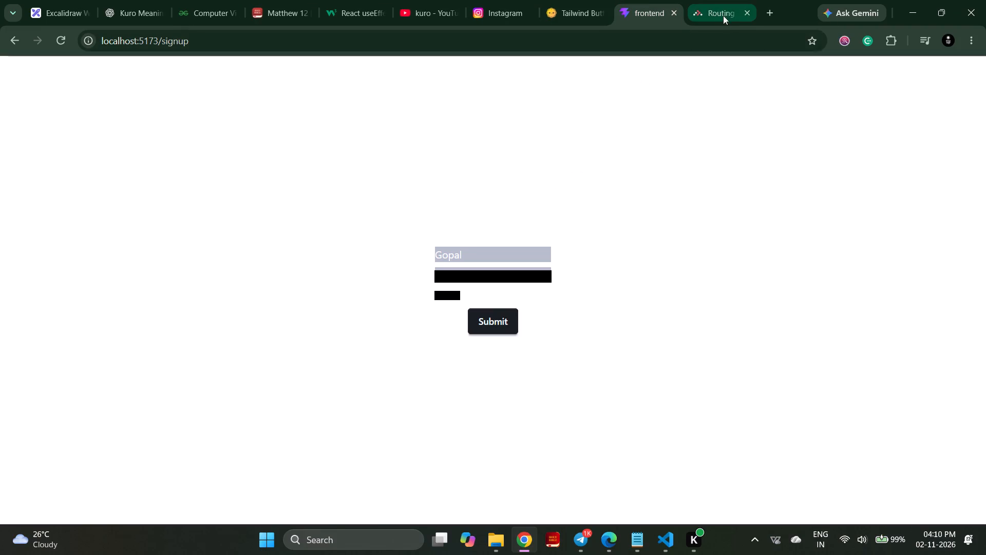
{"action": "left_click", "coordinate": [723, 16]}
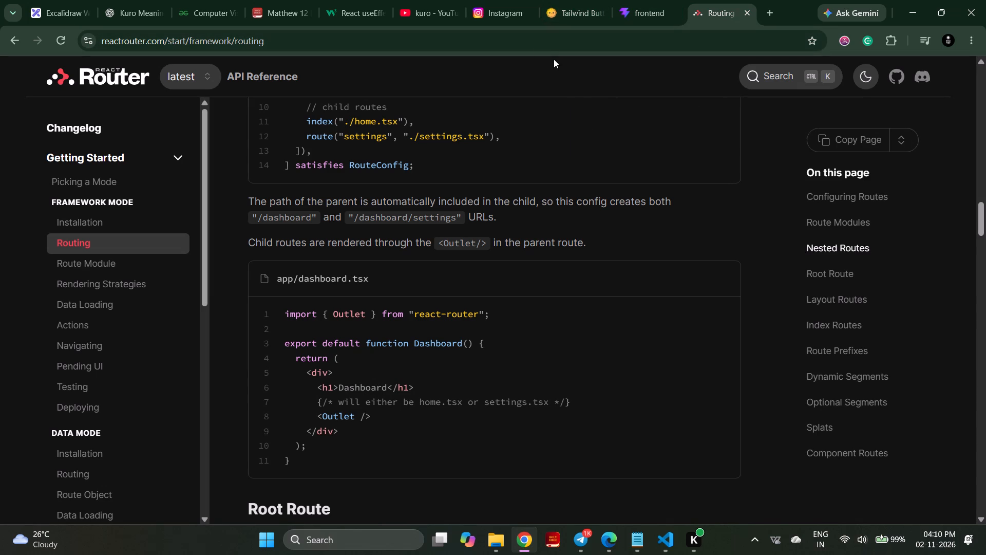
{"action": "left_click", "coordinate": [192, 12]}
{"action": "scroll", "coordinate": [457, 203], "scroll_direction": "down", "scroll_amount": 2}
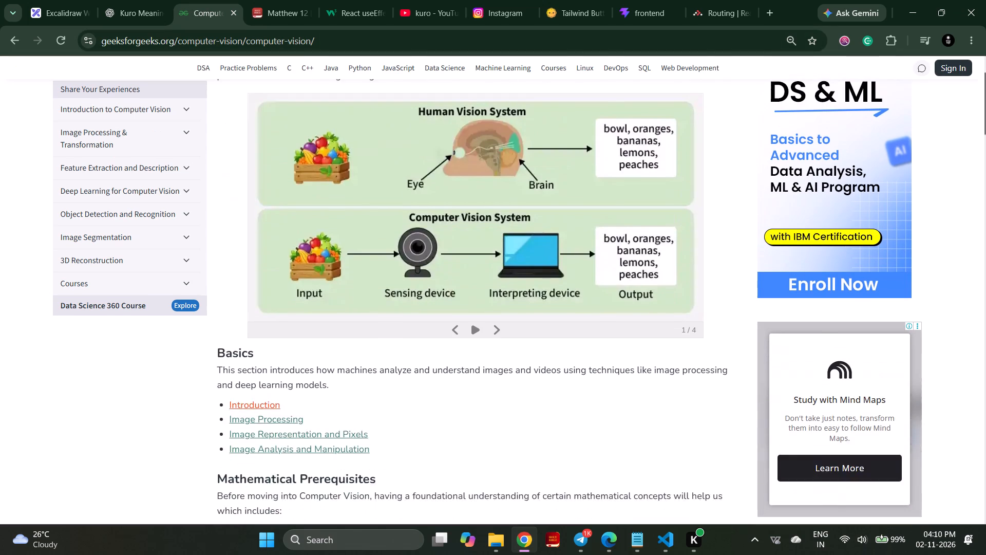
{"action": "scroll", "coordinate": [516, 203], "scroll_direction": "down", "scroll_amount": 1}
Examine the backend system, schema and pagination diagrams on the Excalidraw board.
{"action": "left_click", "coordinate": [57, 10]}
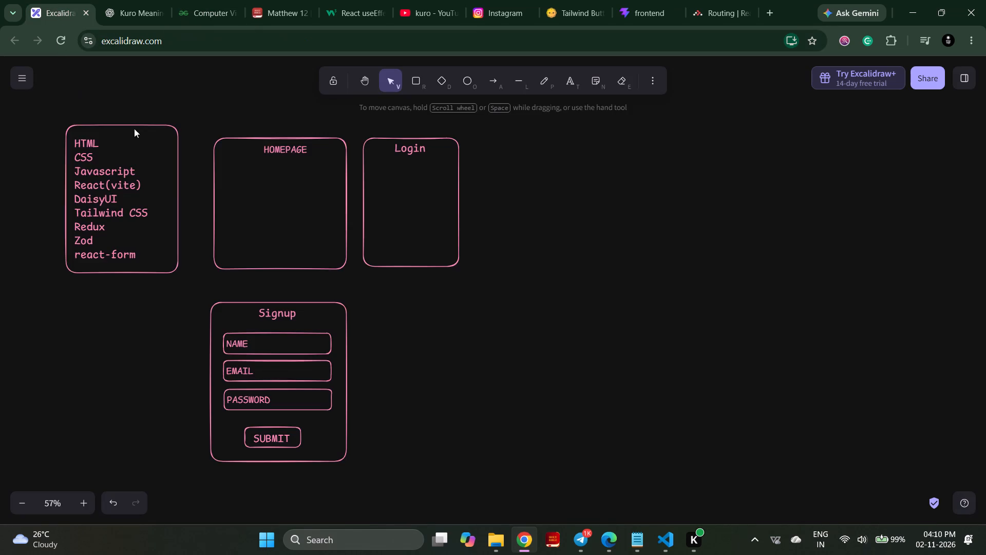
{"action": "scroll", "coordinate": [404, 209], "scroll_direction": "down", "scroll_amount": 12}
{"action": "left_click", "coordinate": [548, 224]}
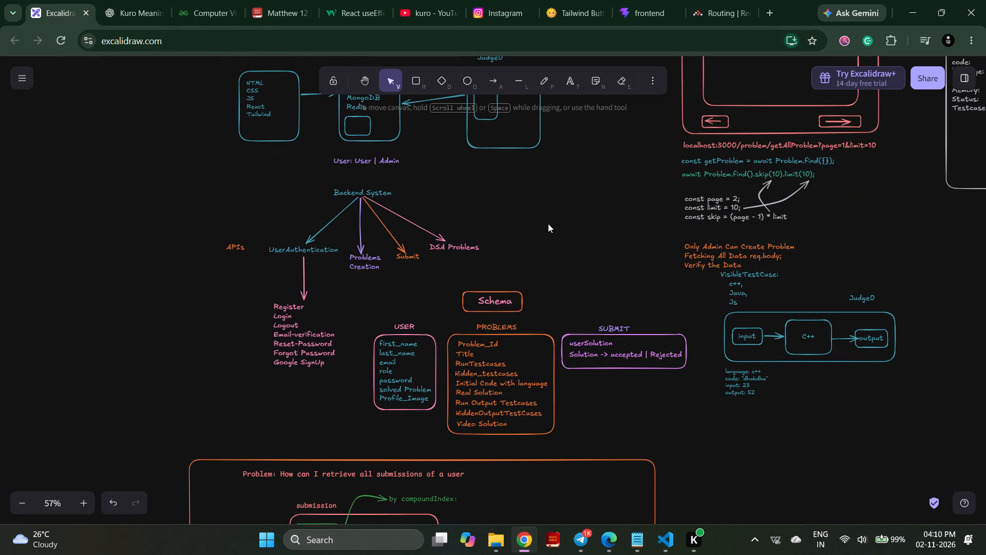
{"action": "key", "text": "space"}
{"action": "key", "text": "space"}
{"action": "key", "text": "space"}
{"action": "key", "text": "space"}
{"action": "key", "text": "space"}
{"action": "key", "text": "space"}
{"action": "key", "text": "space"}
{"action": "key", "text": "space"}
{"action": "key", "text": "space"}
{"action": "key", "text": "space"}
{"action": "key", "text": "space"}
{"action": "key", "text": "space"}
{"action": "key", "text": "space"}
{"action": "key", "text": "space"}
{"action": "key", "text": "space"}
{"action": "key", "text": "space"}
{"action": "key", "text": "space"}
{"action": "key", "text": "space"}
{"action": "key", "text": "space"}
{"action": "key", "text": "space"}
{"action": "left_click_drag", "start_coordinate": [570, 228], "coordinate": [443, 235]}
{"action": "left_click_drag", "start_coordinate": [733, 196], "coordinate": [684, 226]}
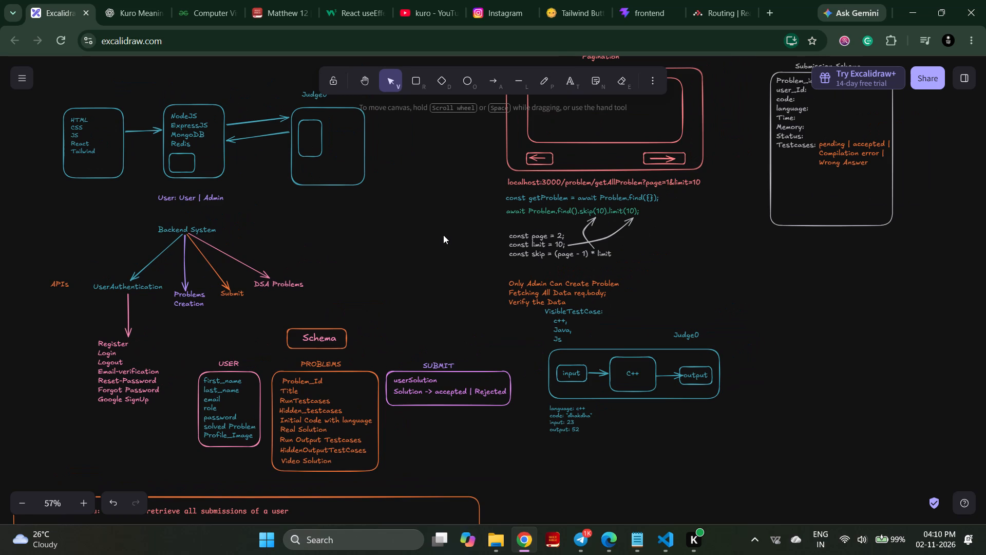
{"action": "key", "text": "space"}
{"action": "key", "text": "space"}
{"action": "key", "text": "space"}
{"action": "key", "text": "space"}
{"action": "key", "text": "space"}
{"action": "key", "text": "space"}
{"action": "key", "text": "space"}
{"action": "key", "text": "space"}
{"action": "key", "text": "space"}
{"action": "key", "text": "space"}
{"action": "key", "text": "space"}
{"action": "key", "text": "space"}
{"action": "key", "text": "space"}
{"action": "key", "text": "space"}
{"action": "key", "text": "space"}
{"action": "key", "text": "space"}
{"action": "key", "text": "space"}
{"action": "key", "text": "space"}
{"action": "key", "text": "space"}
{"action": "key", "text": "space"}
{"action": "left_click_drag", "start_coordinate": [443, 235], "coordinate": [469, 289]}
{"action": "left_click", "coordinate": [460, 236]}
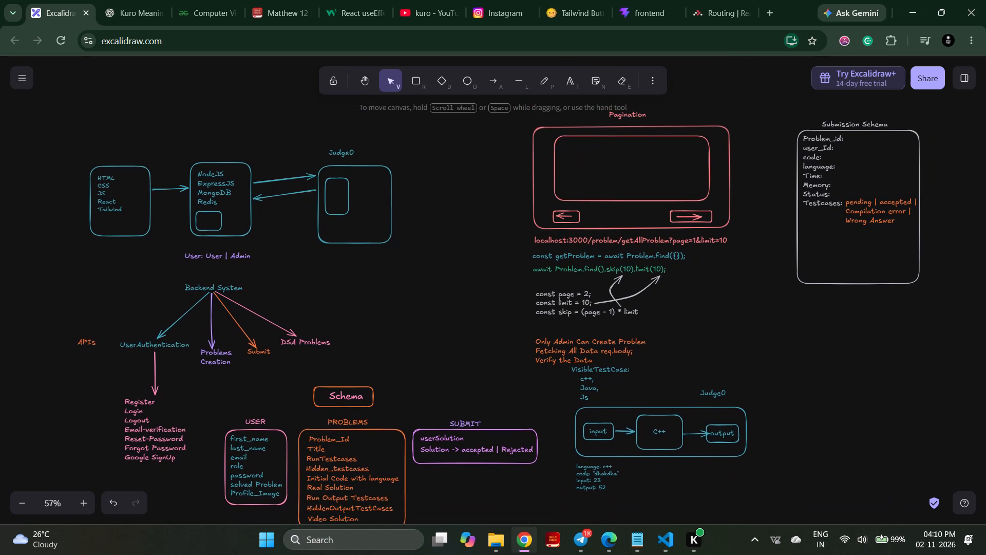
{"action": "left_click_drag", "start_coordinate": [454, 309], "coordinate": [445, 227]}
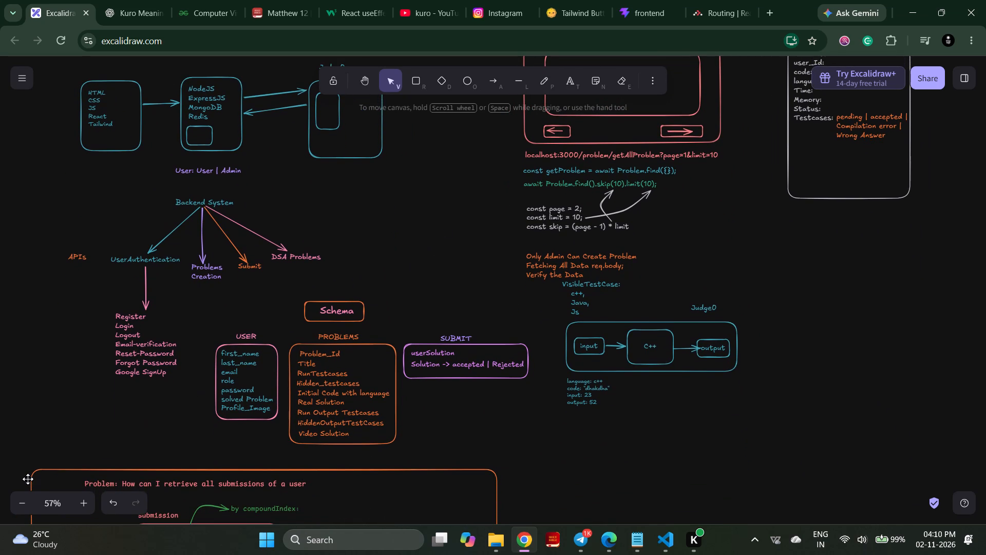
Examine the whole Excalidraw board and its boxed diagram on retrieving all submissions of a user.
{"action": "triple_click", "coordinate": [21, 501]}
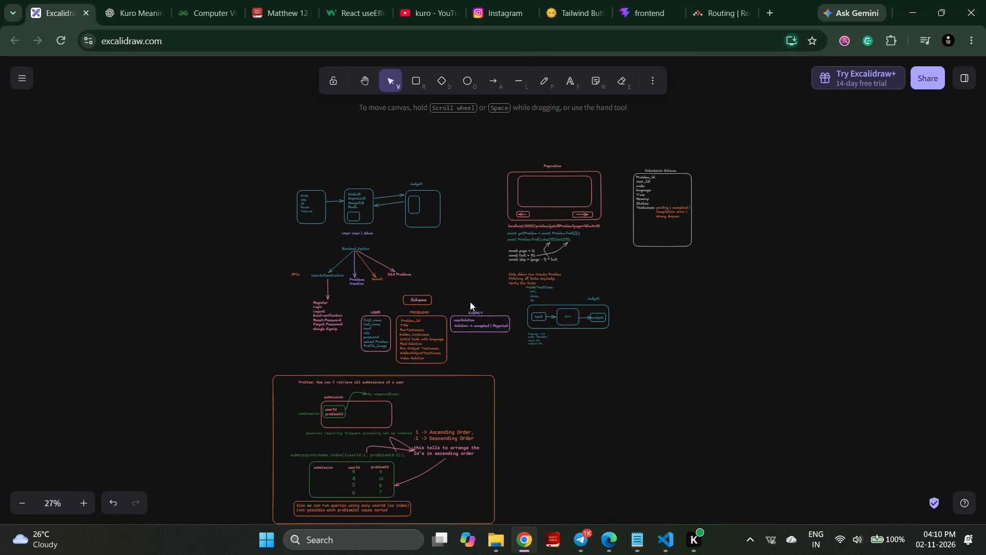
{"action": "key", "text": "space"}
{"action": "key", "text": "space"}
{"action": "key", "text": "space"}
{"action": "key", "text": "space"}
{"action": "key", "text": "space"}
{"action": "key", "text": "space"}
{"action": "key", "text": "space"}
{"action": "key", "text": "space"}
{"action": "key", "text": "space"}
{"action": "key", "text": "space"}
{"action": "key", "text": "space"}
{"action": "key", "text": "space"}
{"action": "key", "text": "space"}
{"action": "key", "text": "space"}
{"action": "key", "text": "space"}
{"action": "key", "text": "space"}
{"action": "key", "text": "space"}
{"action": "left_click_drag", "start_coordinate": [467, 298], "coordinate": [444, 283]}
{"action": "left_click", "coordinate": [73, 498]}
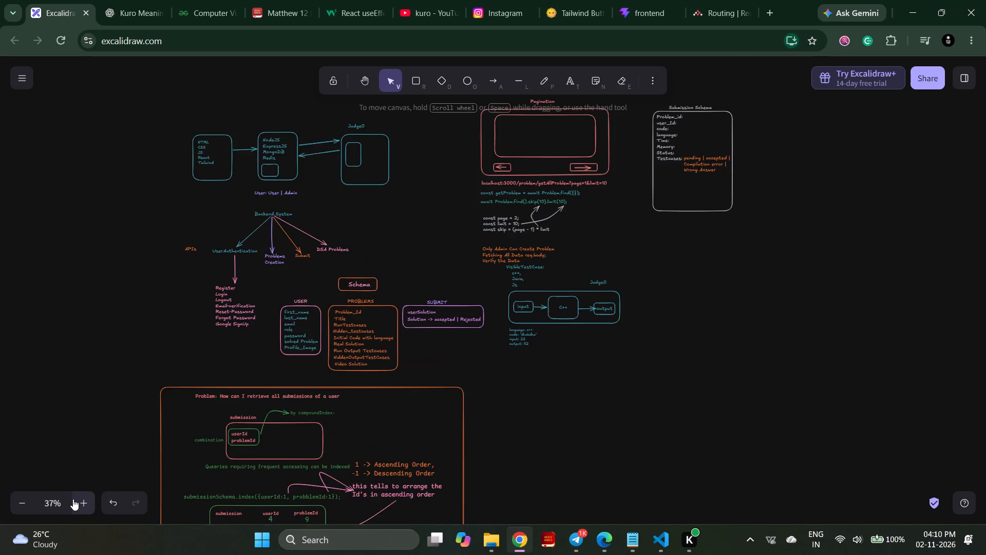
{"action": "left_click", "coordinate": [75, 502]}
{"action": "left_click_drag", "start_coordinate": [403, 383], "coordinate": [420, 293]}
{"action": "key", "text": "space"}
{"action": "key", "text": "space"}
{"action": "key", "text": "space"}
{"action": "key", "text": "space"}
{"action": "key", "text": "space"}
{"action": "key", "text": "space"}
{"action": "key", "text": "space"}
{"action": "key", "text": "space"}
{"action": "key", "text": "space"}
{"action": "key", "text": "space"}
{"action": "key", "text": "space"}
{"action": "key", "text": "space"}
{"action": "key", "text": "space"}
{"action": "key", "text": "space"}
{"action": "key", "text": "space"}
{"action": "key", "text": "space"}
{"action": "key", "text": "space"}
{"action": "key", "text": "space"}
{"action": "key", "text": "space"}
{"action": "key", "text": "space"}
{"action": "left_click_drag", "start_coordinate": [432, 282], "coordinate": [434, 206]}
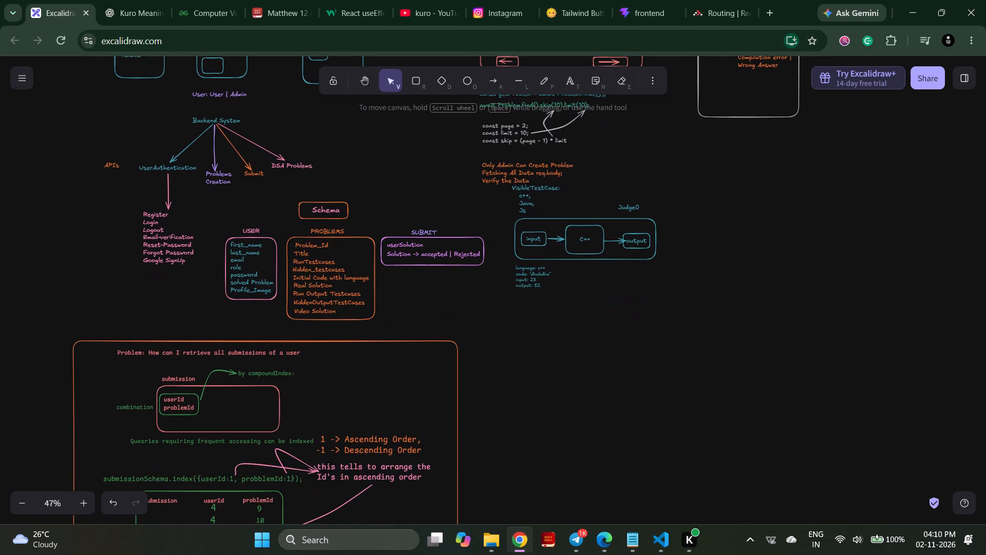
{"action": "left_click_drag", "start_coordinate": [471, 459], "coordinate": [472, 261]}
{"action": "left_click_drag", "start_coordinate": [488, 414], "coordinate": [491, 272]}
{"action": "left_click", "coordinate": [495, 393]}
{"action": "left_click_drag", "start_coordinate": [495, 304], "coordinate": [511, 471]}
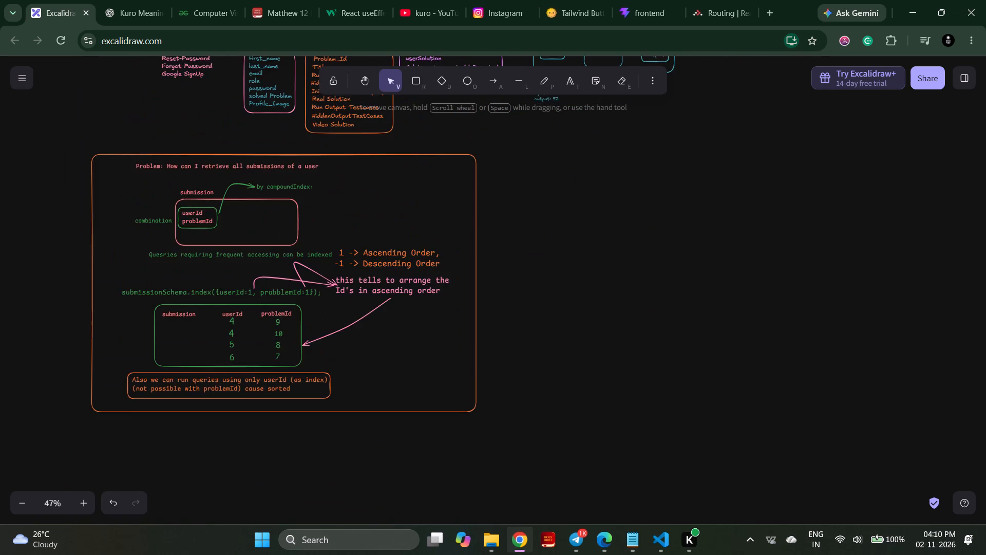
{"action": "left_click_drag", "start_coordinate": [514, 351], "coordinate": [506, 390]}
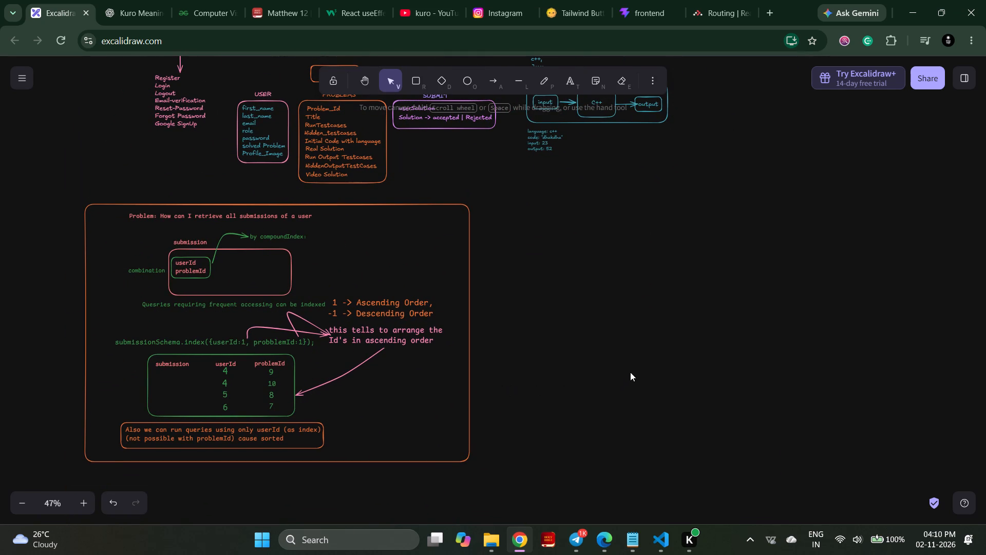
{"action": "left_click", "coordinate": [630, 372]}
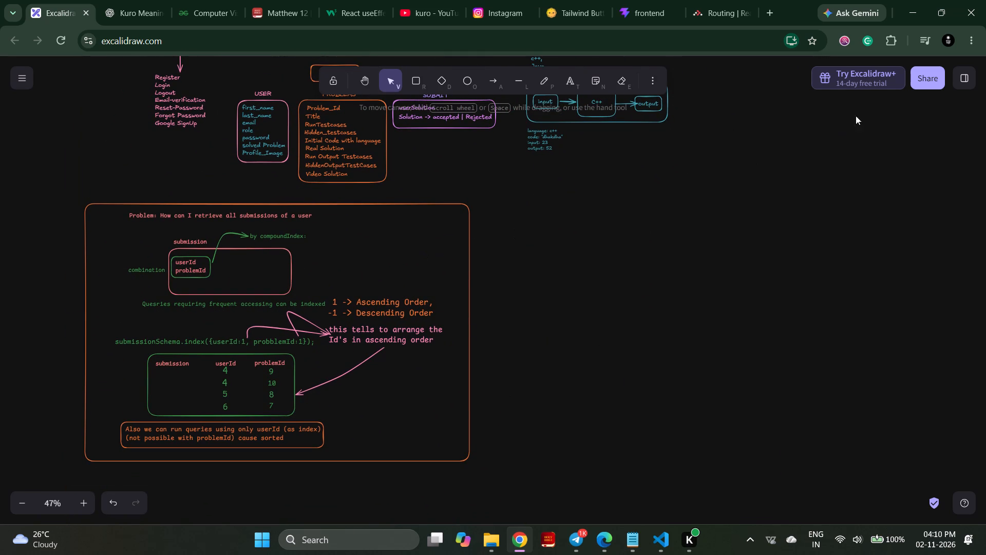
Switch to Microsoft Edge and close its blank New tab page.
{"action": "left_click", "coordinate": [940, 15]}
{"action": "left_click", "coordinate": [597, 543]}
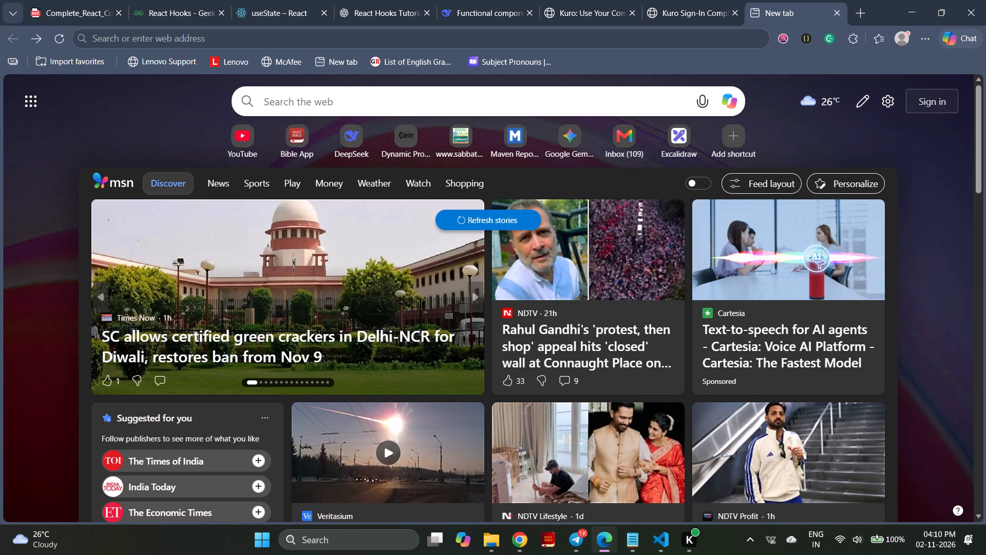
{"action": "left_click", "coordinate": [185, 11]}
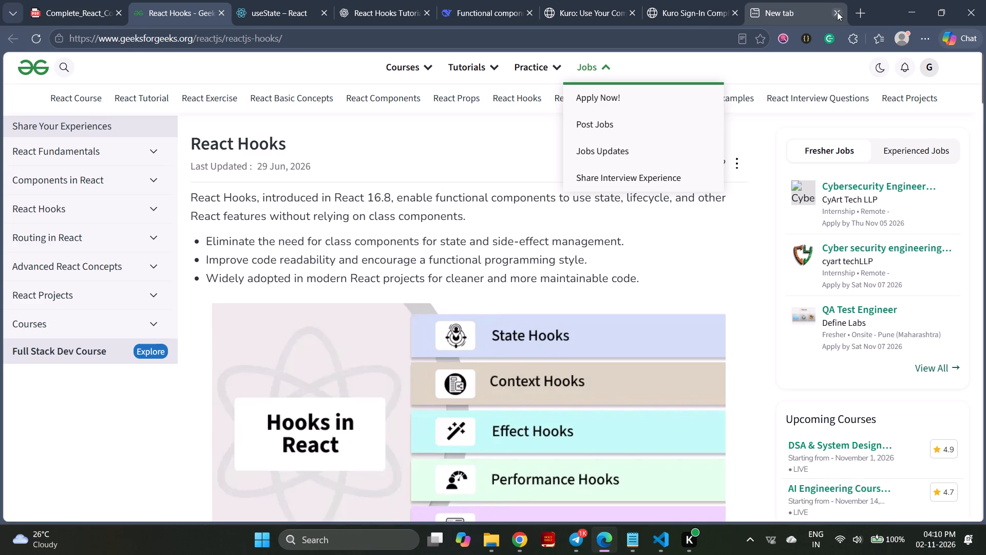
{"action": "left_click", "coordinate": [837, 12]}
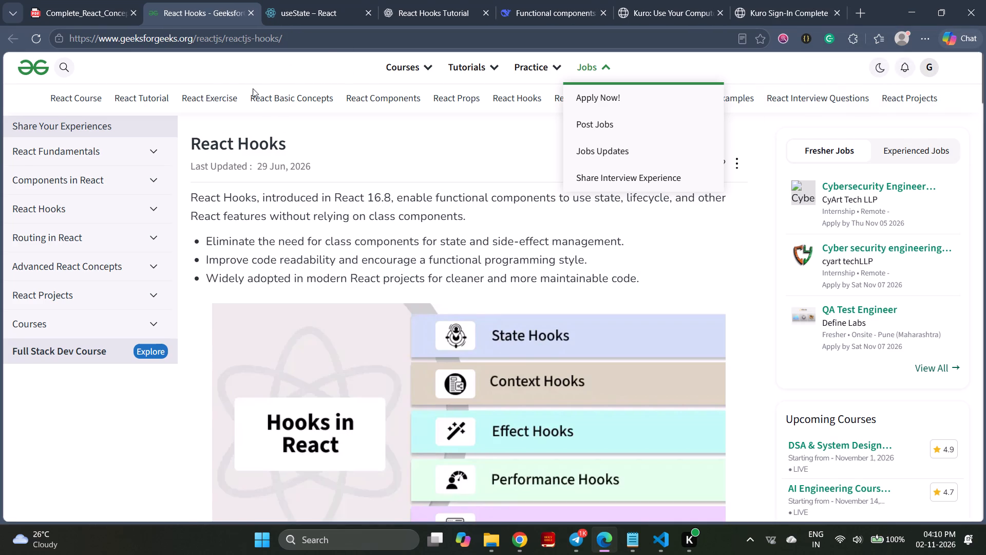
Look through the Complete React Concepts Roadmap PDF around CI/CD and the GeeksforGeeks React Hooks article.
{"action": "left_click", "coordinate": [69, 16]}
{"action": "scroll", "coordinate": [523, 217], "scroll_direction": "down", "scroll_amount": 3}
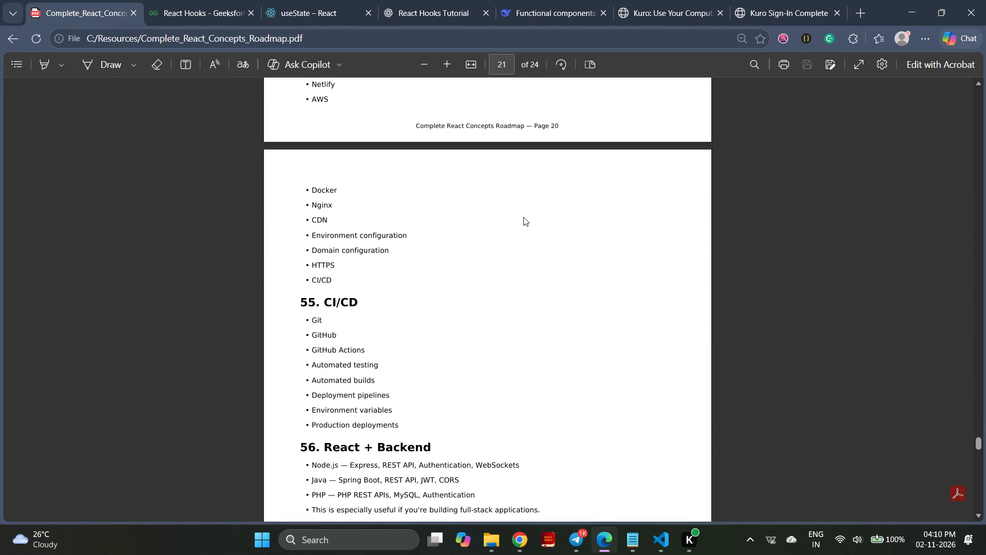
{"action": "scroll", "coordinate": [523, 217], "scroll_direction": "down", "scroll_amount": 1}
{"action": "double_click", "coordinate": [362, 293]}
{"action": "left_click", "coordinate": [363, 329]}
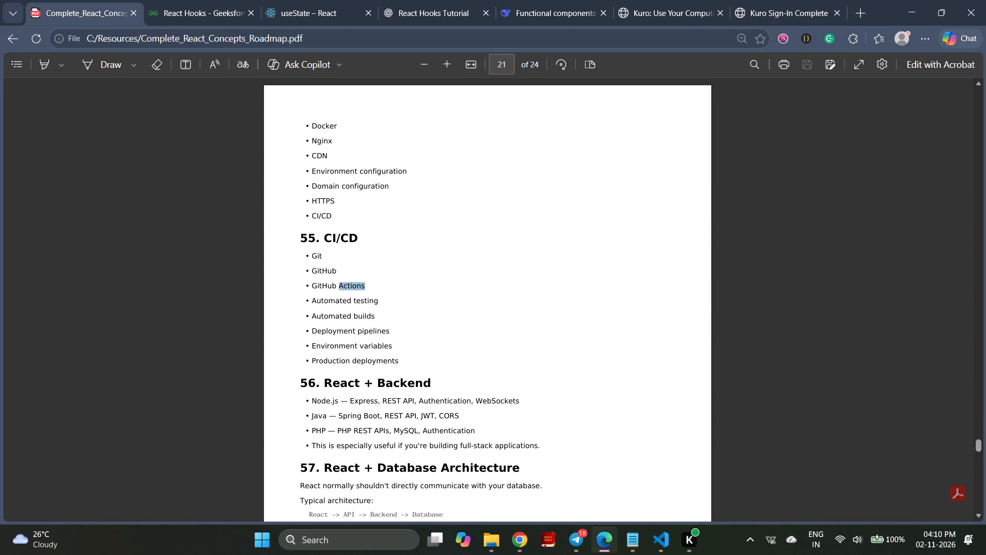
{"action": "left_click", "coordinate": [191, 12]}
{"action": "scroll", "coordinate": [694, 81], "scroll_direction": "up", "scroll_amount": 3}
{"action": "scroll", "coordinate": [799, 57], "scroll_direction": "up", "scroll_amount": 2}
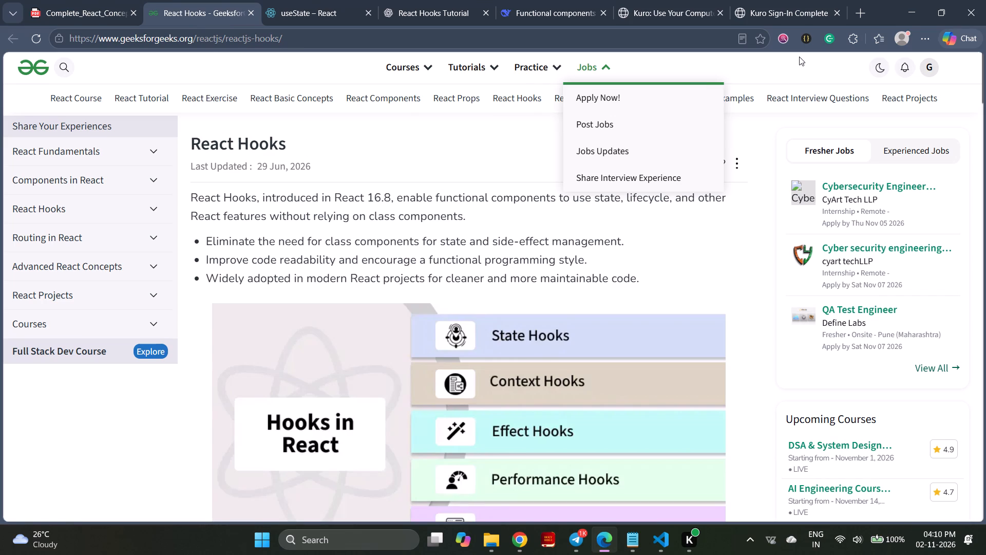
{"action": "scroll", "coordinate": [725, 95], "scroll_direction": "up", "scroll_amount": 3}
{"action": "scroll", "coordinate": [579, 164], "scroll_direction": "down", "scroll_amount": 4}
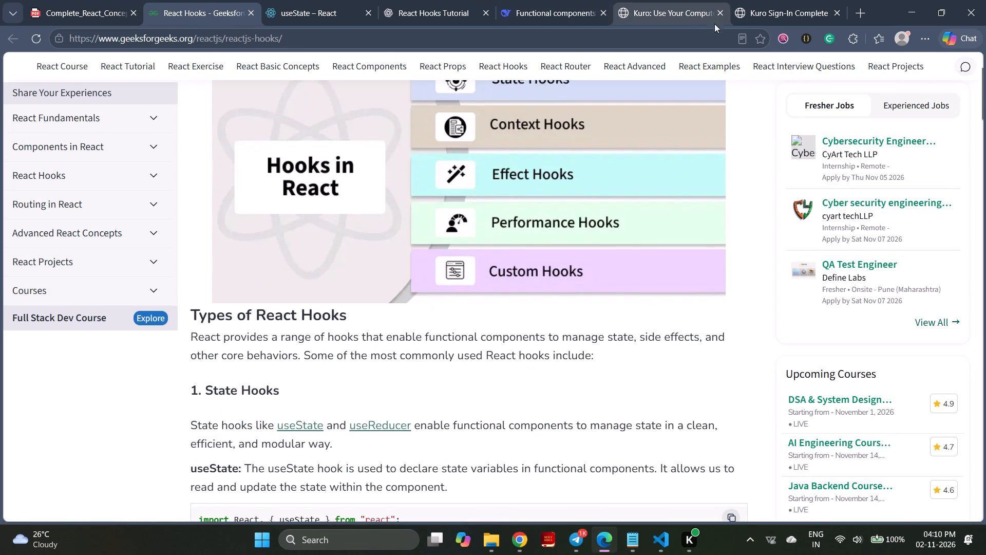
Search the web for Computer Vision and open the GeeksforGeeks Computer Vision Tutorial result.
{"action": "left_click", "coordinate": [682, 37]}
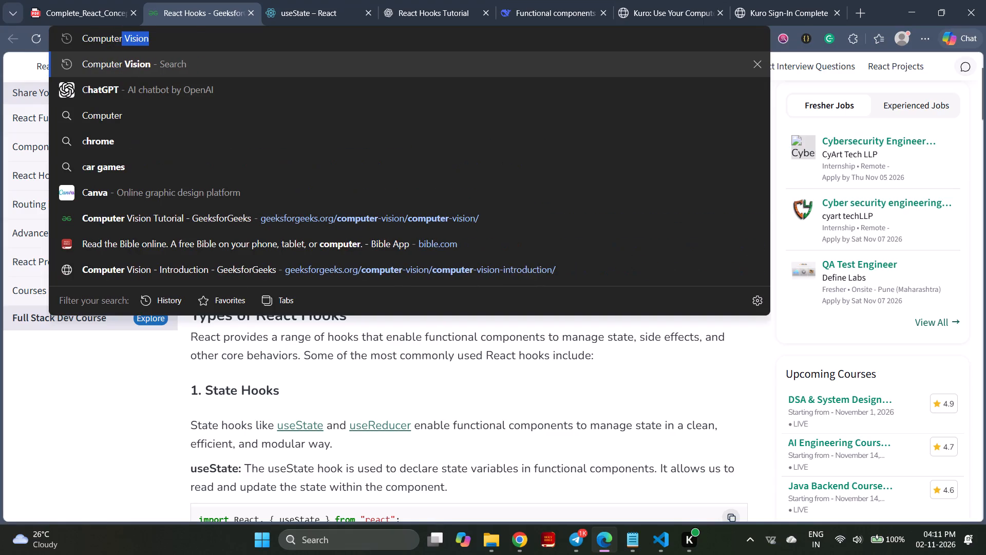
{"action": "type", "text": "ion"}
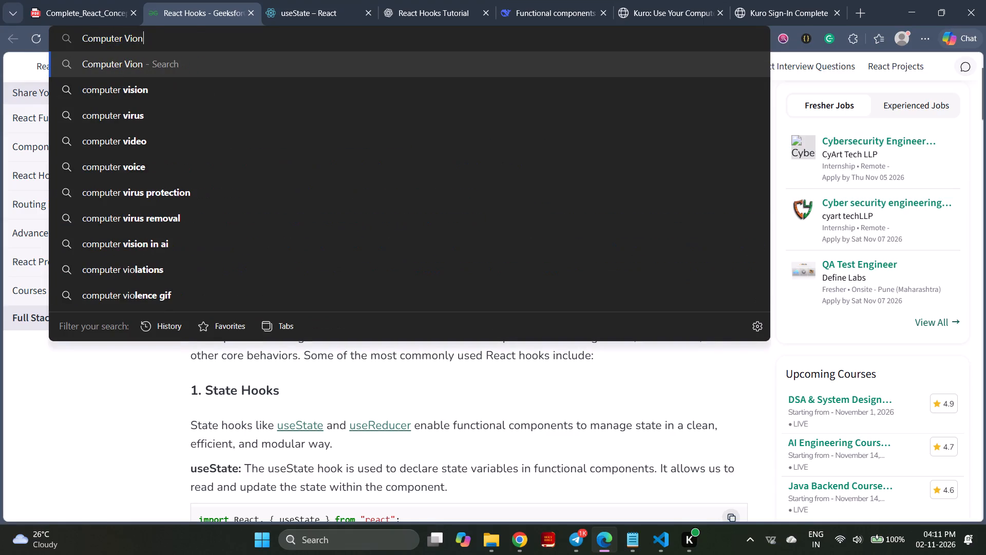
{"action": "key", "text": "BackSpace"}
{"action": "key", "text": "BackSpace"}
{"action": "key", "text": "BackSpace"}
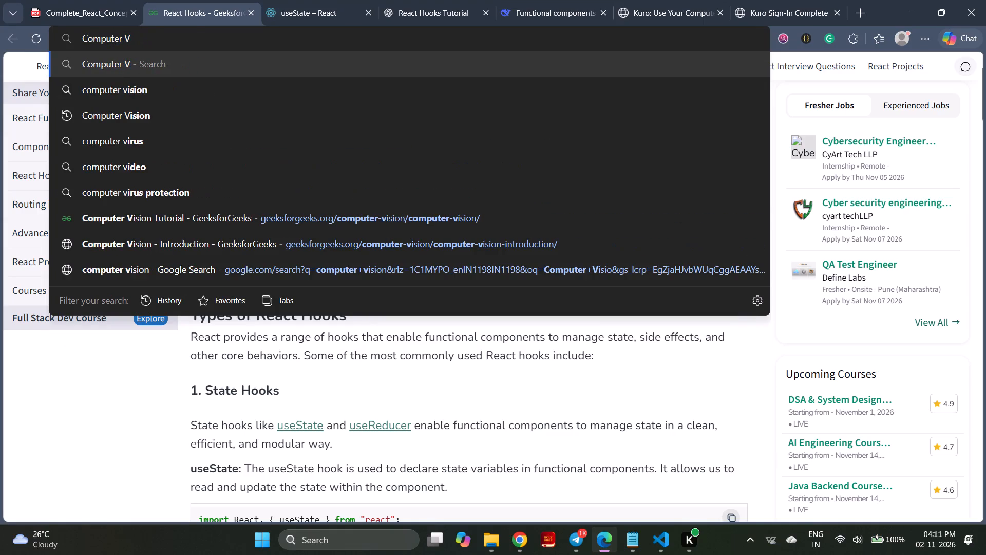
{"action": "type", "text": "ision"}
{"action": "key", "text": "Return"}
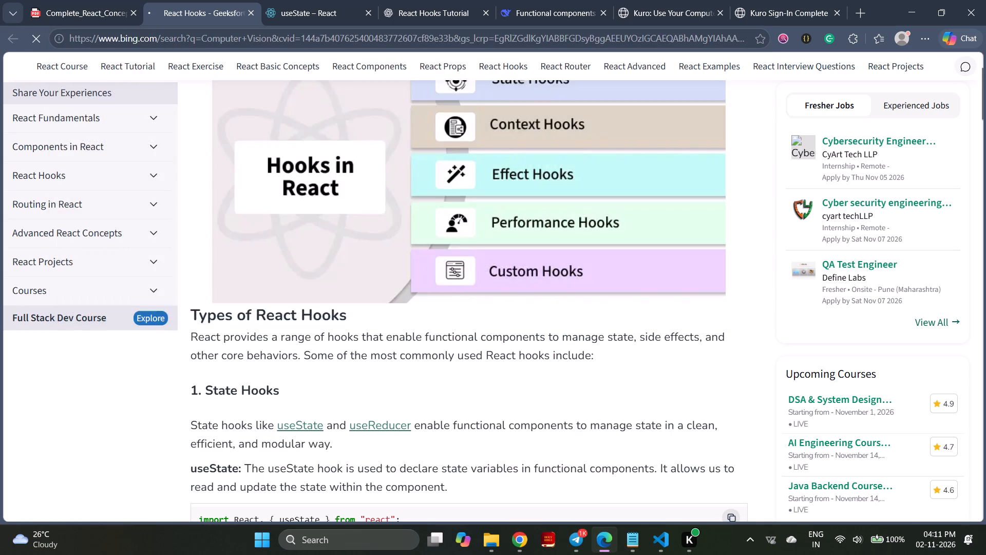
{"action": "scroll", "coordinate": [285, 272], "scroll_direction": "down", "scroll_amount": 5}
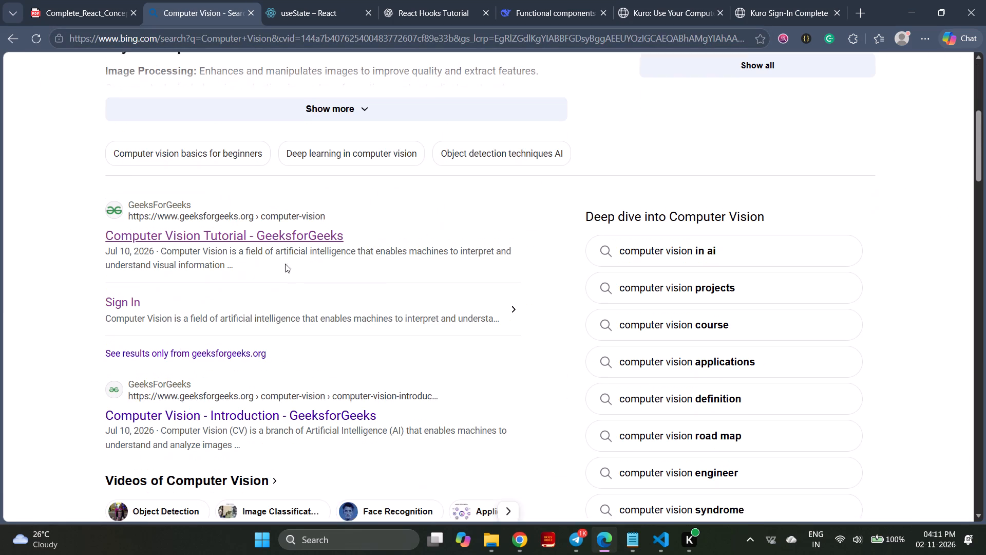
{"action": "left_click", "coordinate": [207, 233]}
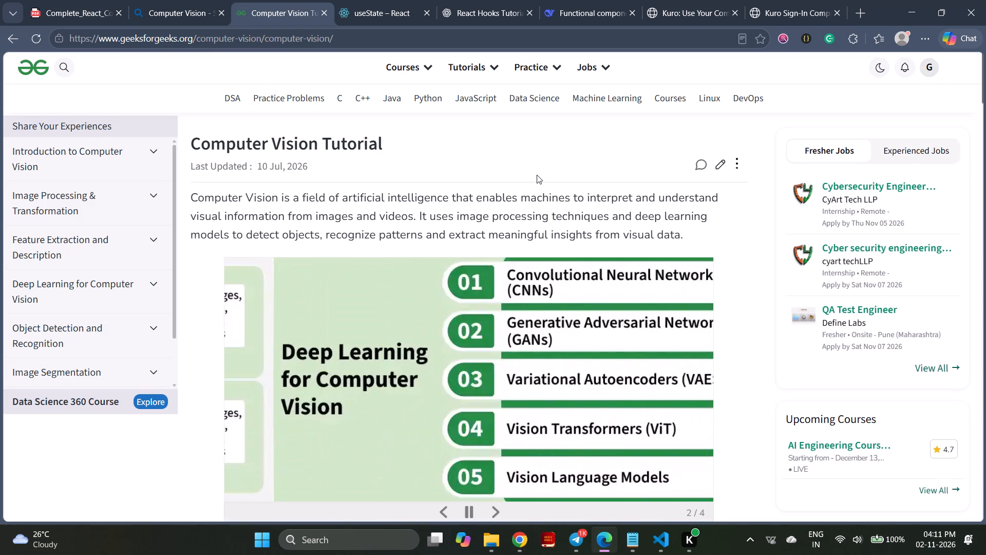
Look through the Computer Vision Tutorial's introduction, topic slideshow, Basics, Mathematical Prerequisites and Key Concepts sections.
{"action": "scroll", "coordinate": [537, 175], "scroll_direction": "down", "scroll_amount": 2}
{"action": "scroll", "coordinate": [549, 159], "scroll_direction": "up", "scroll_amount": 1}
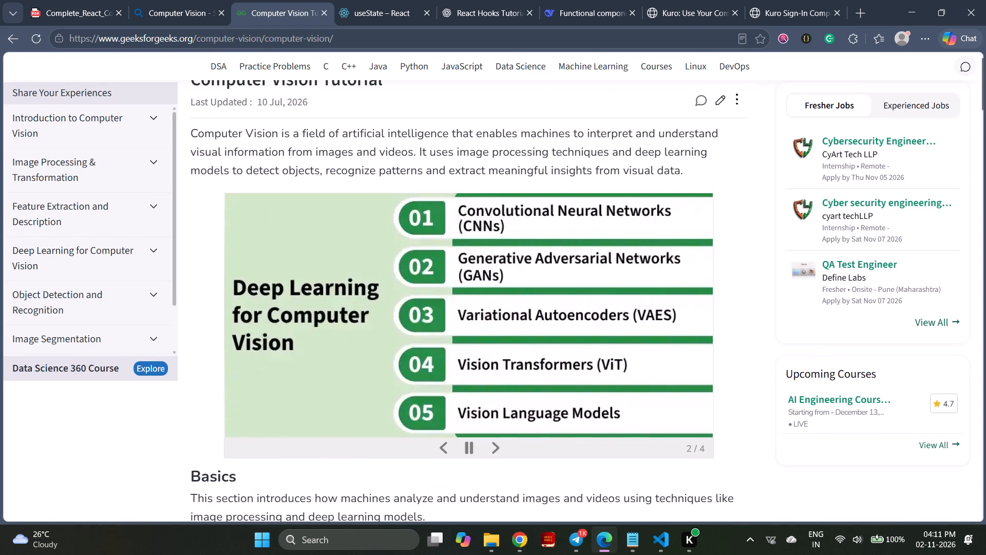
{"action": "left_click", "coordinate": [469, 450]}
{"action": "left_click", "coordinate": [473, 449]}
{"action": "scroll", "coordinate": [446, 145], "scroll_direction": "up", "scroll_amount": 1}
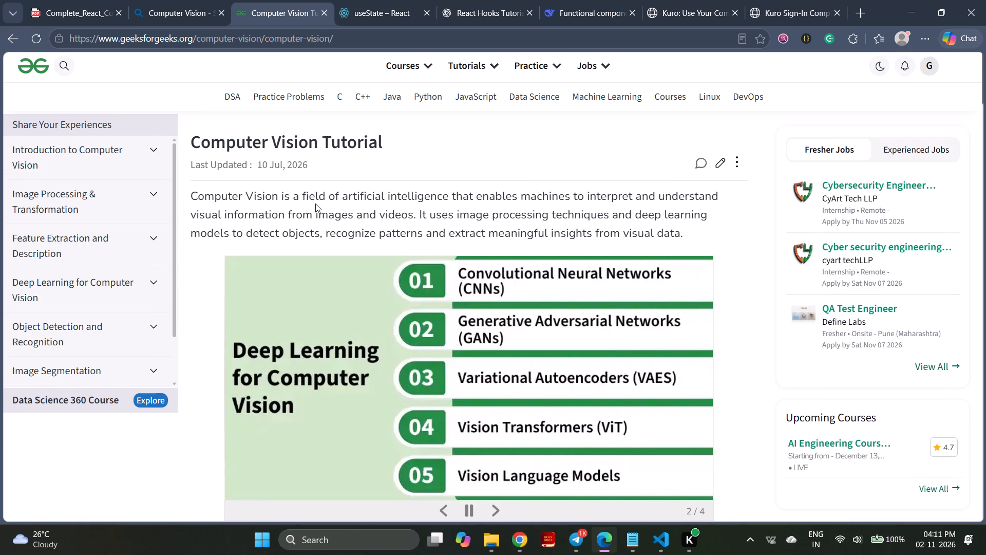
{"action": "scroll", "coordinate": [407, 170], "scroll_direction": "down", "scroll_amount": 1}
{"action": "scroll", "coordinate": [471, 130], "scroll_direction": "down", "scroll_amount": 1}
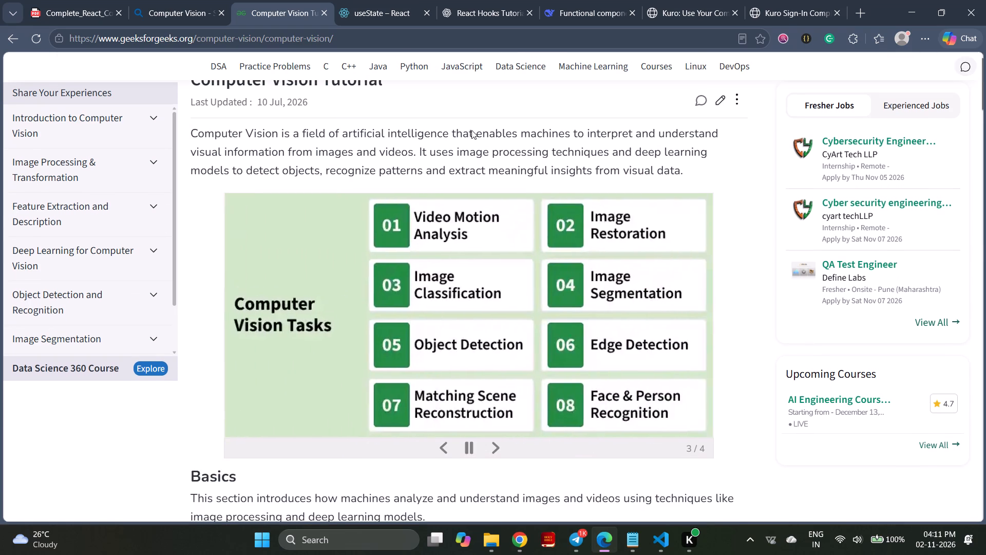
{"action": "scroll", "coordinate": [471, 130], "scroll_direction": "down", "scroll_amount": 4}
{"action": "scroll", "coordinate": [444, 207], "scroll_direction": "down", "scroll_amount": 1}
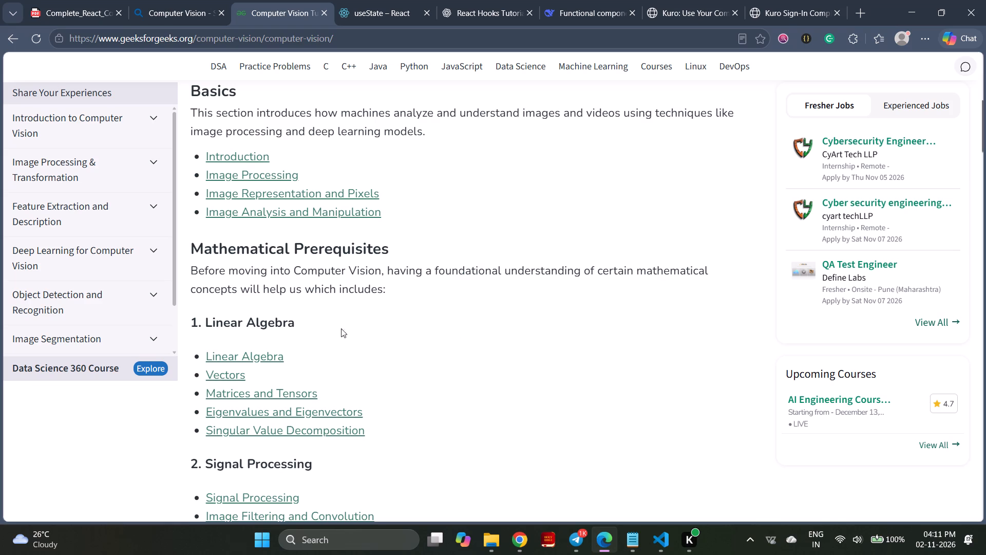
{"action": "left_click", "coordinate": [73, 0]}
{"action": "left_click", "coordinate": [544, 142]}
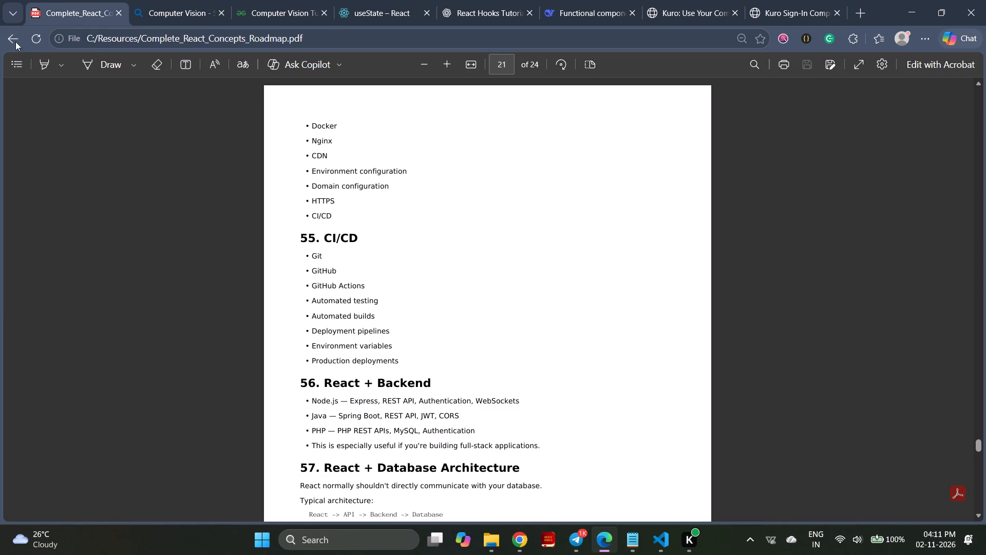
{"action": "left_click", "coordinate": [264, 8]}
{"action": "scroll", "coordinate": [302, 225], "scroll_direction": "down", "scroll_amount": 3}
{"action": "scroll", "coordinate": [415, 192], "scroll_direction": "down", "scroll_amount": 3}
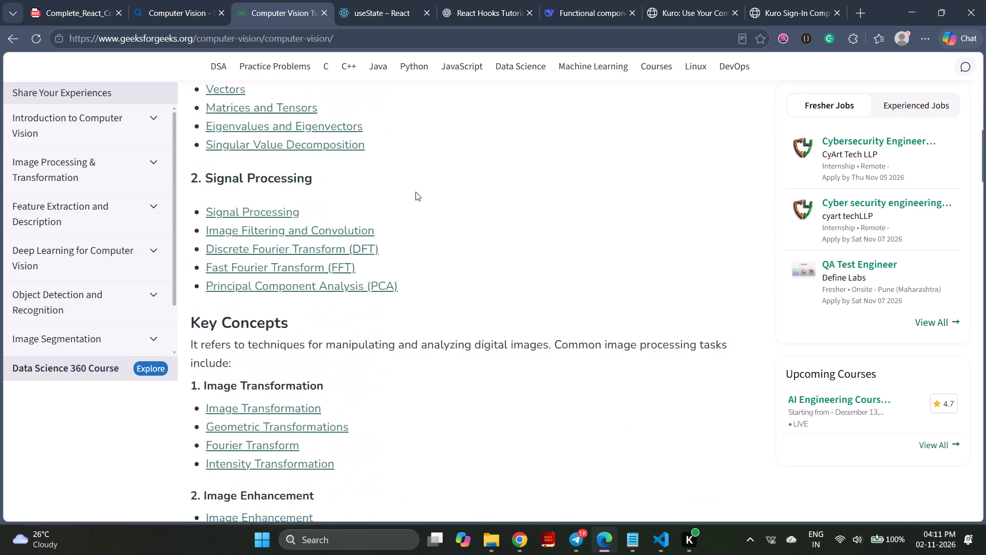
Open Complete AI_ML Roadmap.pdf from the Resources folder, hide its table of contents and go to the Phase 0 concept list.
{"action": "left_click", "coordinate": [487, 546]}
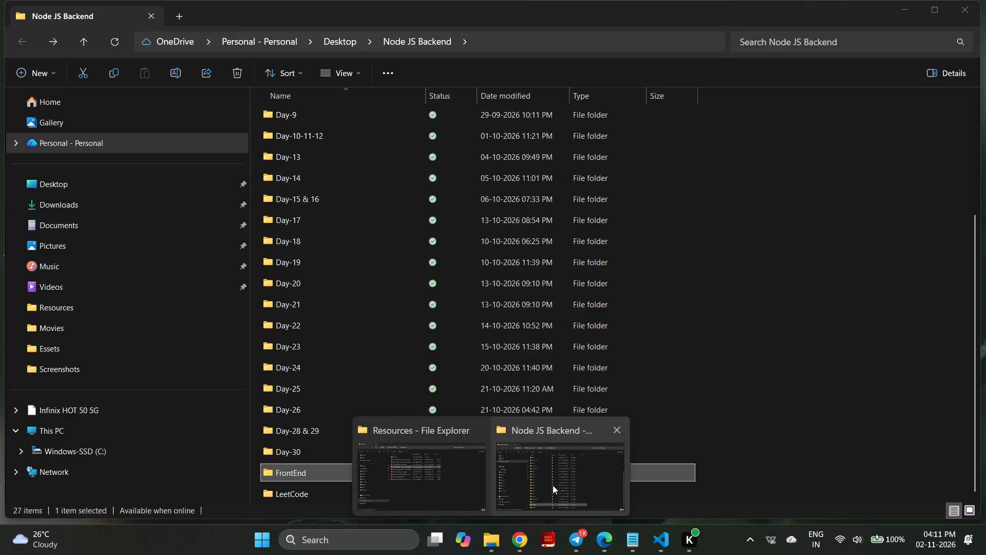
{"action": "left_click", "coordinate": [452, 482]}
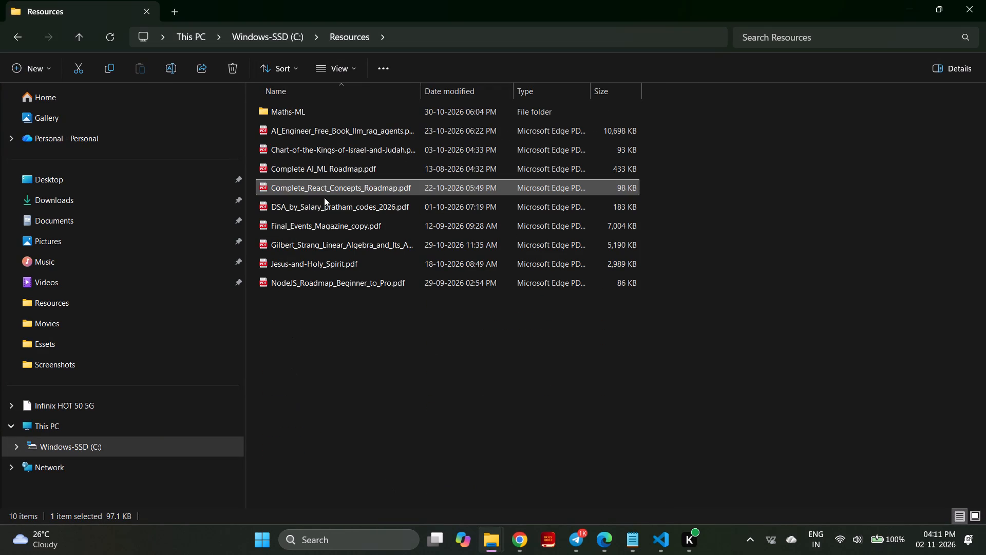
{"action": "double_click", "coordinate": [339, 165]}
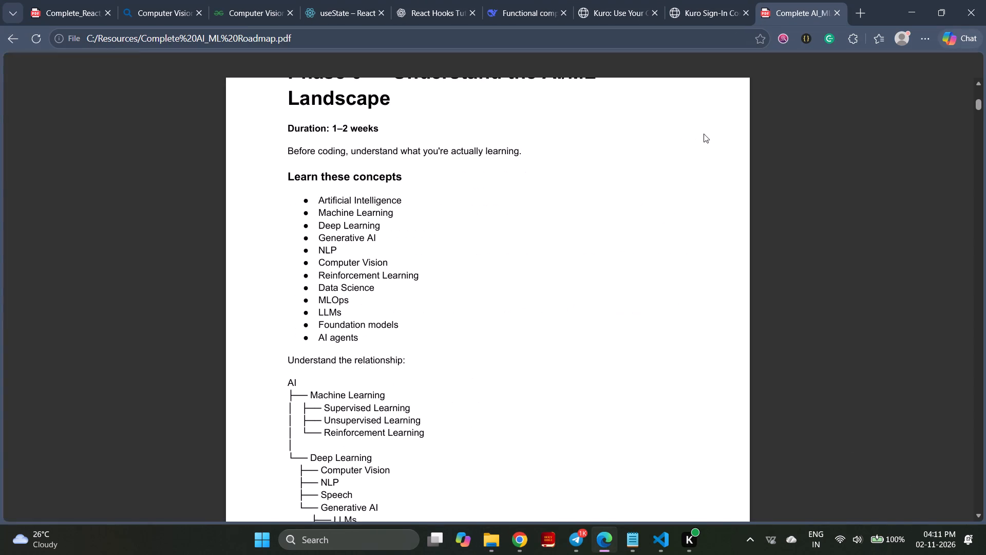
{"action": "scroll", "coordinate": [485, 232], "scroll_direction": "down", "scroll_amount": 5}
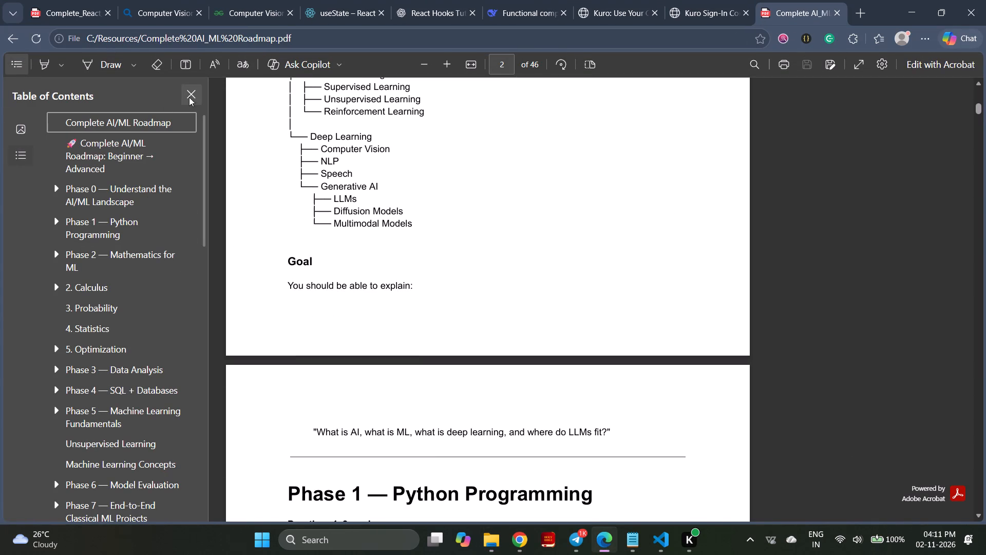
{"action": "left_click", "coordinate": [189, 95]}
{"action": "scroll", "coordinate": [445, 216], "scroll_direction": "down", "scroll_amount": 4}
{"action": "scroll", "coordinate": [458, 212], "scroll_direction": "up", "scroll_amount": 5}
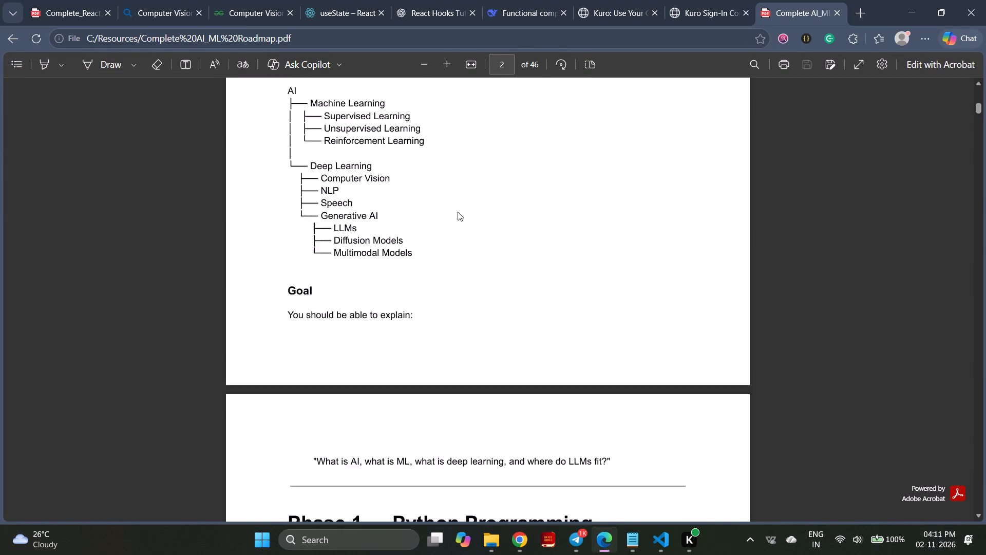
{"action": "scroll", "coordinate": [458, 212], "scroll_direction": "up", "scroll_amount": 4}
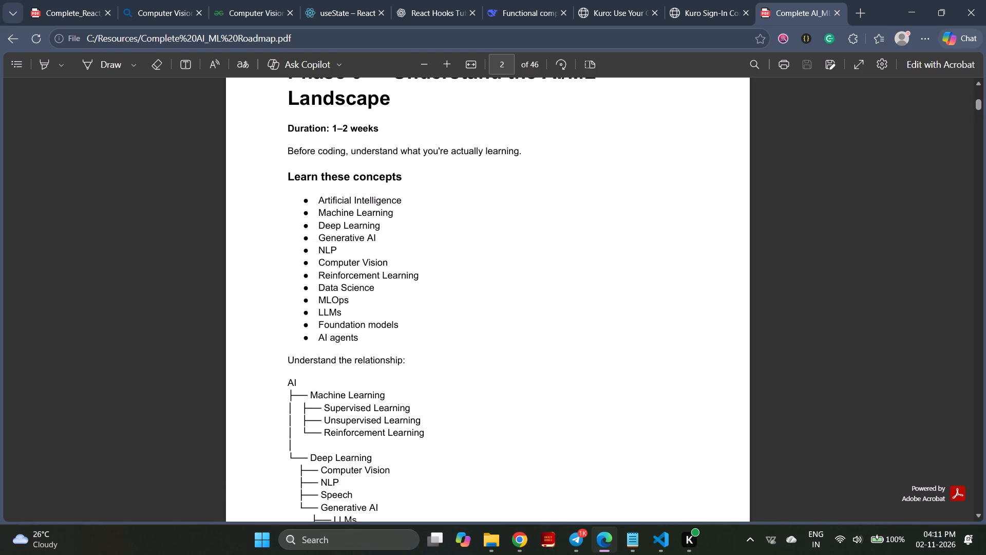
Search the web for the Reinforcement Learning entry copied from the roadmap and open the GeeksforGeeks result.
{"action": "left_click_drag", "start_coordinate": [320, 273], "coordinate": [388, 274]}
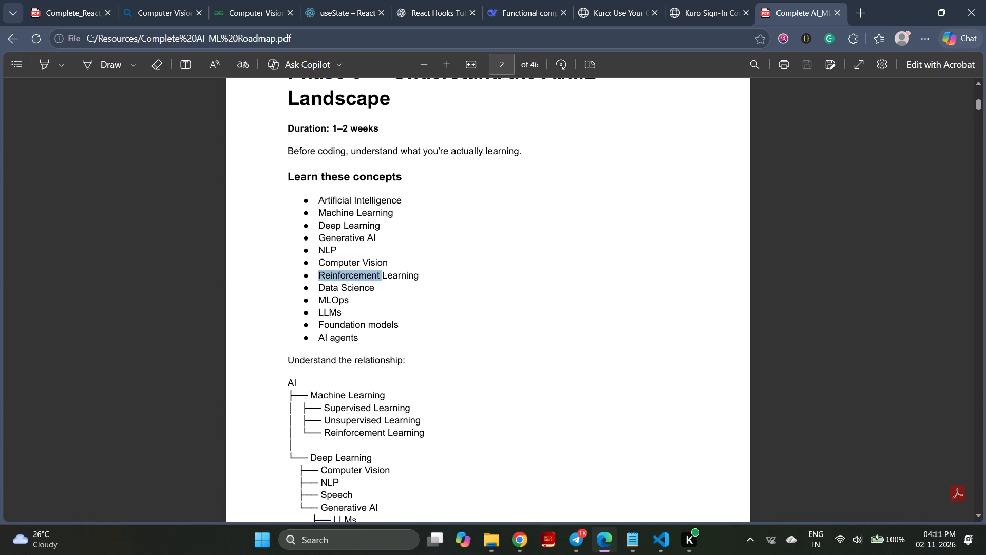
{"action": "left_click_drag", "start_coordinate": [388, 274], "coordinate": [421, 272]}
{"action": "key", "text": "ctrl+c"}
{"action": "left_click", "coordinate": [447, 276]}
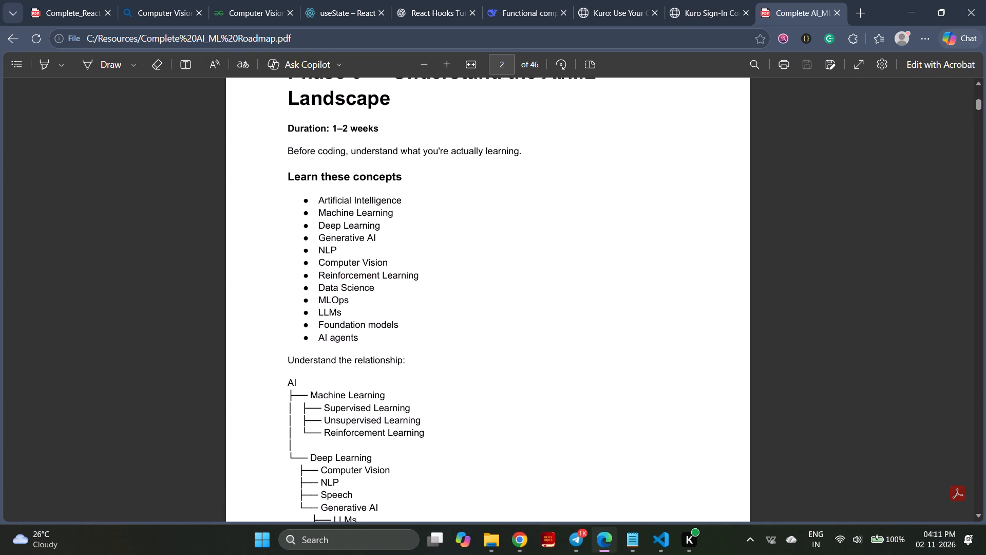
{"action": "left_click", "coordinate": [857, 12]}
{"action": "key", "text": "ctrl+v"}
{"action": "key", "text": "Return"}
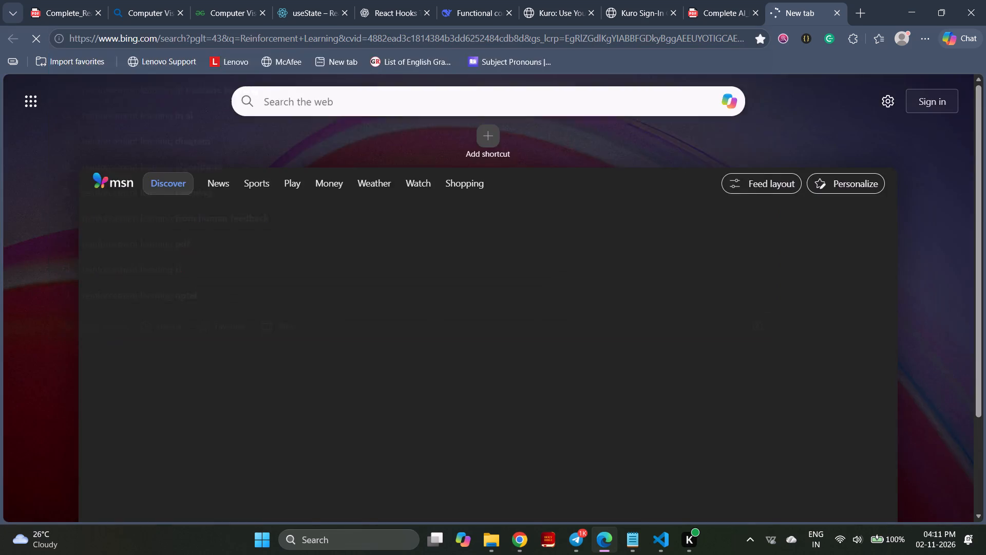
{"action": "scroll", "coordinate": [220, 195], "scroll_direction": "down", "scroll_amount": 4}
{"action": "scroll", "coordinate": [339, 148], "scroll_direction": "down", "scroll_amount": 2}
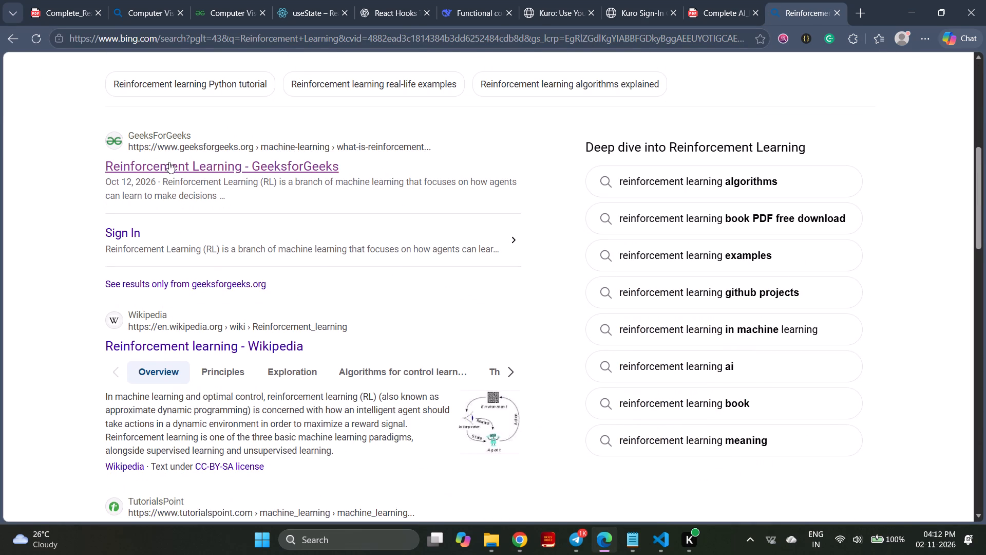
{"action": "left_click", "coordinate": [161, 168]}
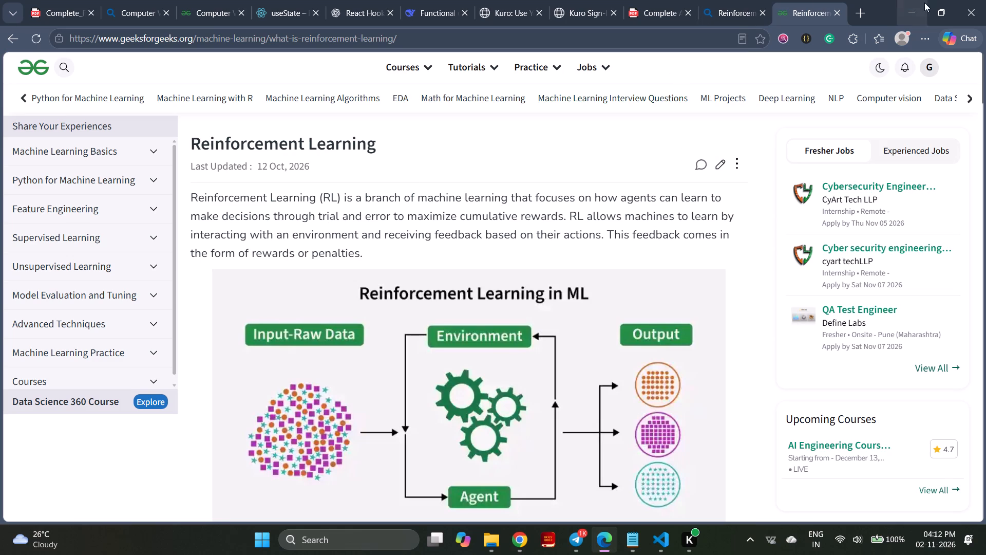
Restore the Edge window to its smaller size, minimize File Explorer and switch to the Excalidraw board in Chrome.
{"action": "left_click", "coordinate": [938, 11]}
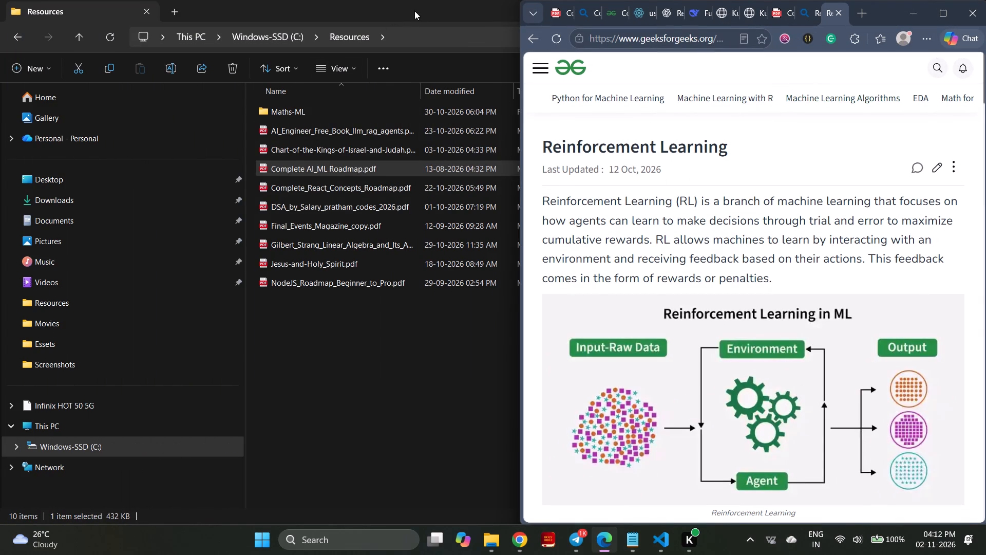
{"action": "left_click", "coordinate": [414, 11]}
{"action": "left_click", "coordinate": [915, 5]}
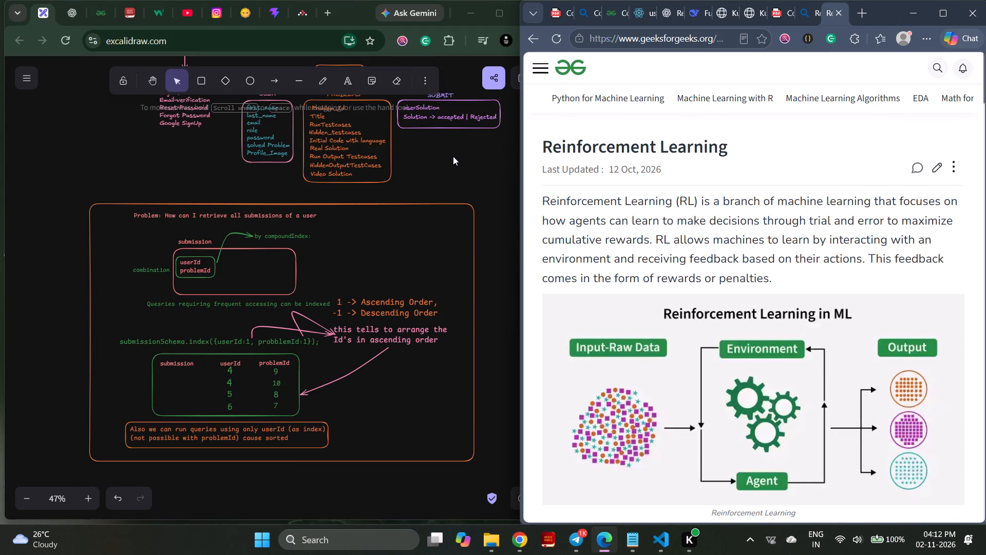
{"action": "left_click", "coordinate": [452, 156]}
{"action": "left_click", "coordinate": [456, 174]}
Maximize Chrome and look across the Excalidraw AI, machine learning and Computer Vision notes for a blank canvas area.
{"action": "key", "text": "space"}
{"action": "key", "text": "space"}
{"action": "key", "text": "space"}
{"action": "key", "text": "space"}
{"action": "key", "text": "space"}
{"action": "key", "text": "space"}
{"action": "key", "text": "space"}
{"action": "key", "text": "space"}
{"action": "key", "text": "space"}
{"action": "key", "text": "space"}
{"action": "key", "text": "space"}
{"action": "key", "text": "space"}
{"action": "key", "text": "space"}
{"action": "key", "text": "space"}
{"action": "key", "text": "space"}
{"action": "key", "text": "space"}
{"action": "key", "text": "space"}
{"action": "key", "text": "space"}
{"action": "key", "text": "space"}
{"action": "key", "text": "space"}
{"action": "left_click_drag", "start_coordinate": [458, 178], "coordinate": [410, 44]}
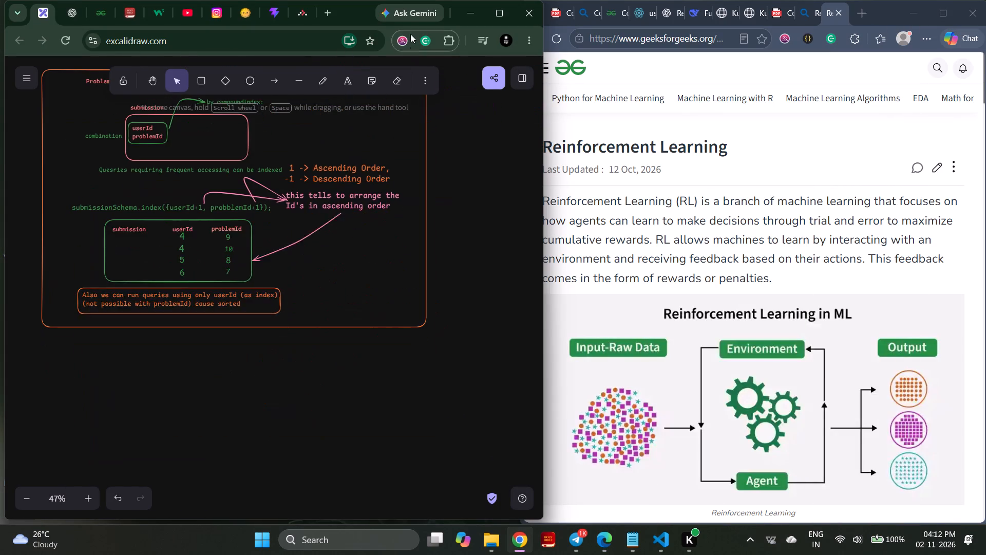
{"action": "left_click_drag", "start_coordinate": [394, 287], "coordinate": [465, 104]}
{"action": "left_click_drag", "start_coordinate": [425, 231], "coordinate": [358, 50]}
{"action": "left_click_drag", "start_coordinate": [259, 287], "coordinate": [317, 208]}
{"action": "left_click", "coordinate": [500, 6]}
{"action": "key", "text": "space"}
{"action": "key", "text": "space"}
{"action": "key", "text": "space"}
{"action": "key", "text": "space"}
{"action": "key", "text": "space"}
{"action": "key", "text": "space"}
{"action": "key", "text": "space"}
{"action": "key", "text": "space"}
{"action": "key", "text": "space"}
{"action": "key", "text": "space"}
{"action": "key", "text": "space"}
{"action": "key", "text": "space"}
{"action": "key", "text": "space"}
{"action": "key", "text": "space"}
{"action": "key", "text": "space"}
{"action": "key", "text": "space"}
{"action": "key", "text": "space"}
{"action": "key", "text": "space"}
{"action": "key", "text": "space"}
{"action": "key", "text": "space"}
{"action": "left_click_drag", "start_coordinate": [642, 199], "coordinate": [642, 195]}
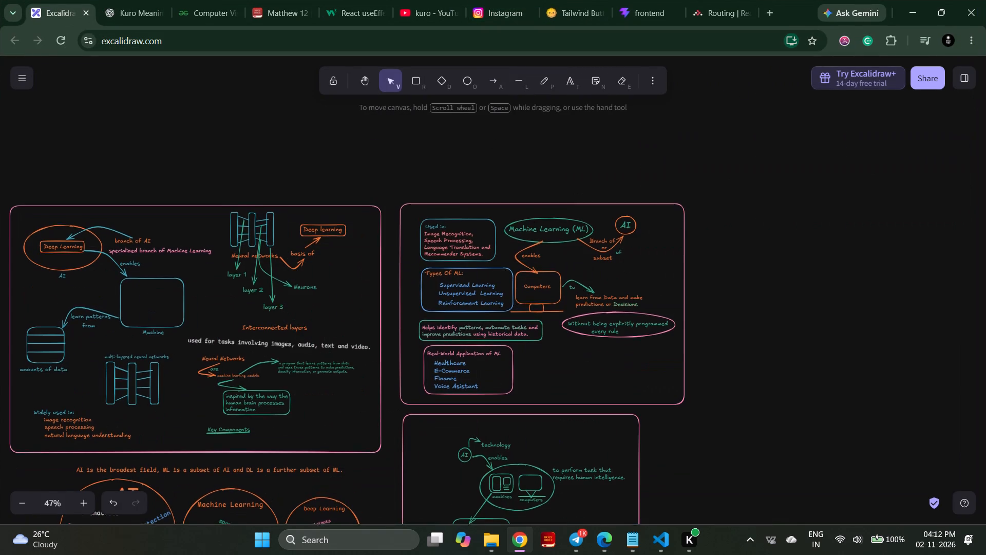
{"action": "left_click_drag", "start_coordinate": [642, 195], "coordinate": [685, 97]}
{"action": "left_click_drag", "start_coordinate": [284, 336], "coordinate": [506, 139]}
{"action": "left_click_drag", "start_coordinate": [529, 394], "coordinate": [337, 170]}
{"action": "left_click_drag", "start_coordinate": [399, 438], "coordinate": [400, 214]}
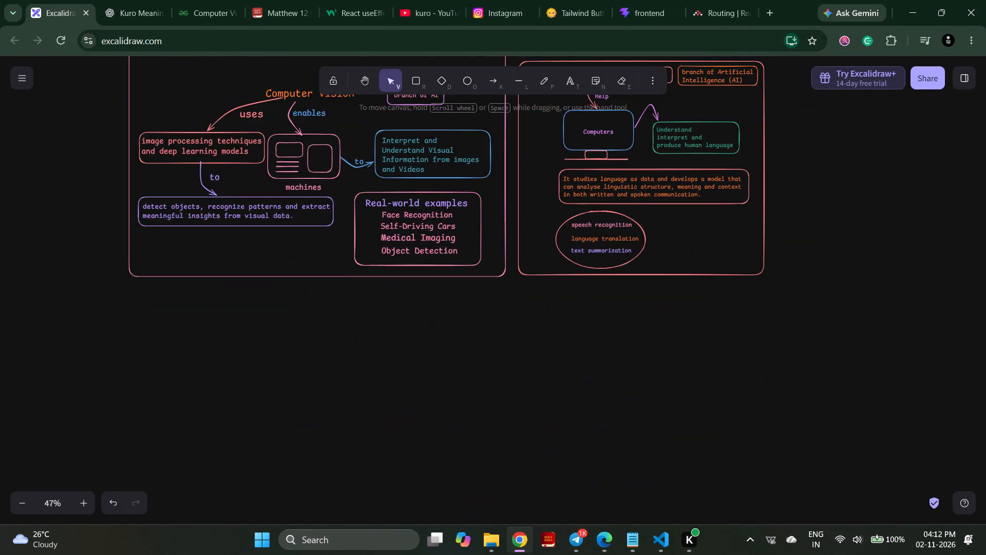
{"action": "left_click_drag", "start_coordinate": [453, 417], "coordinate": [423, 234]}
{"action": "left_click_drag", "start_coordinate": [426, 286], "coordinate": [420, 247]}
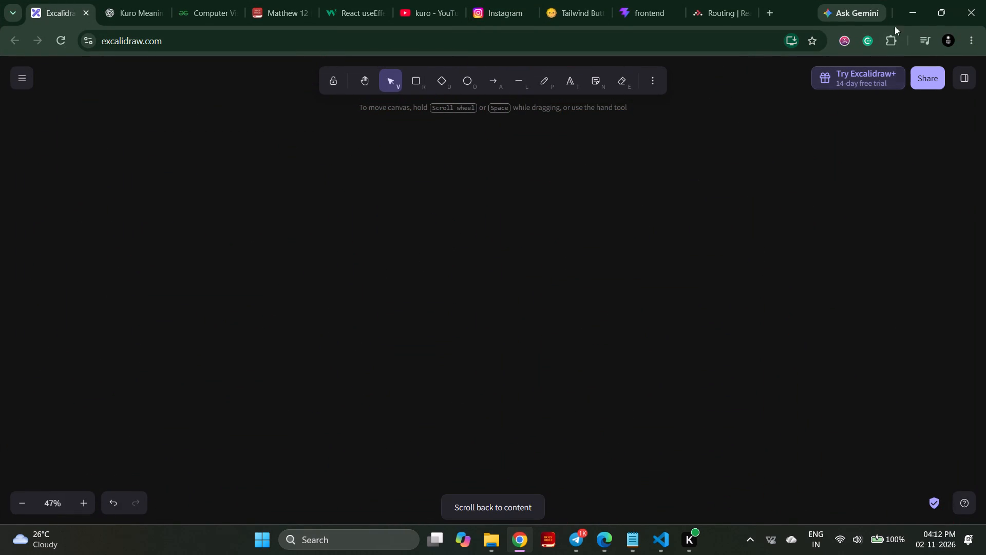
Restore the Chrome window and resize it and Edge so Excalidraw and the Reinforcement Learning article sit side by side.
{"action": "left_click", "coordinate": [942, 12]}
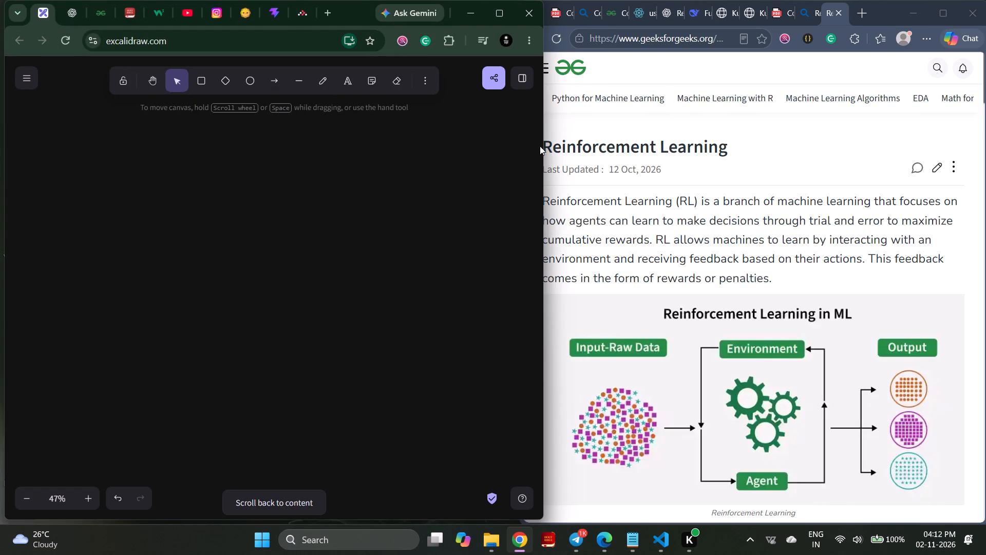
{"action": "left_click", "coordinate": [580, 127]}
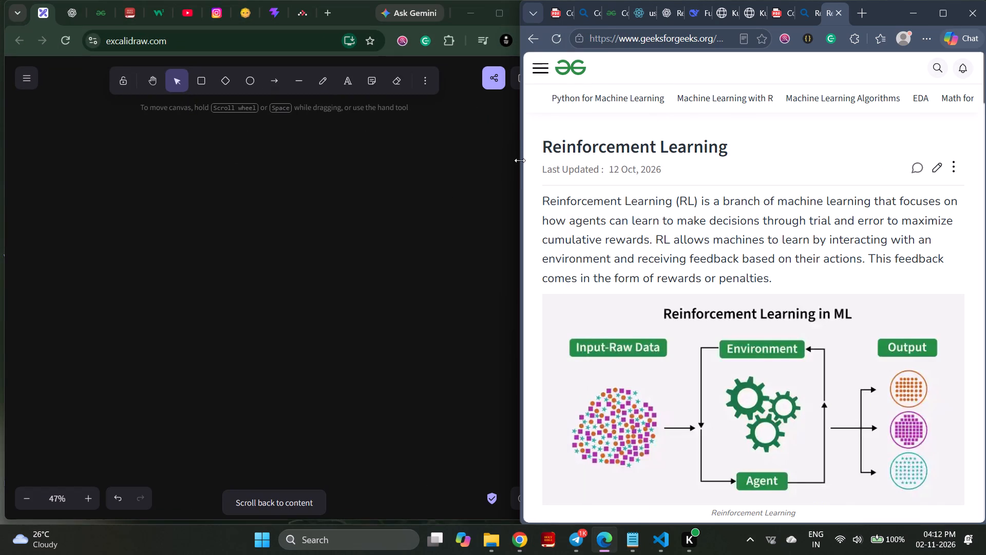
{"action": "left_click_drag", "start_coordinate": [520, 161], "coordinate": [560, 151]}
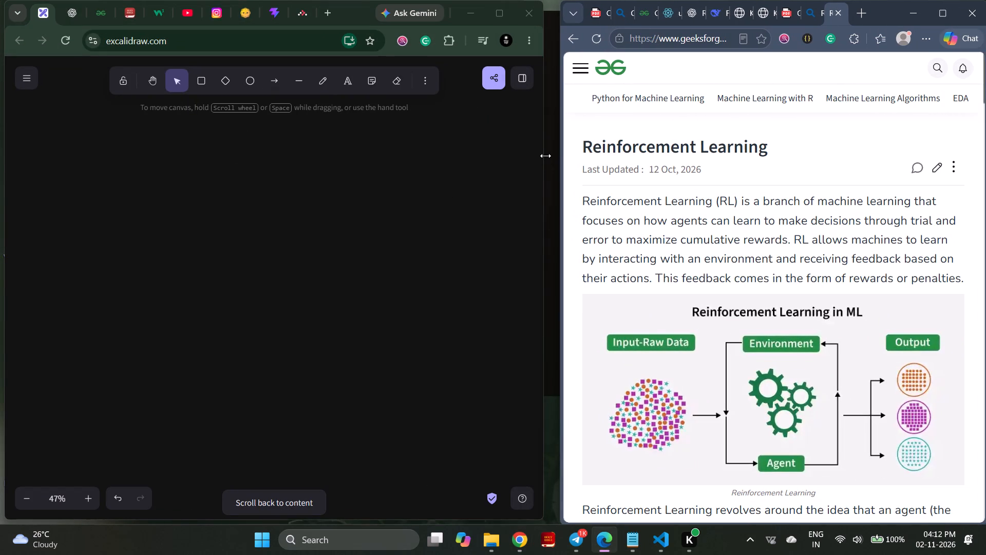
{"action": "left_click_drag", "start_coordinate": [545, 156], "coordinate": [565, 157]}
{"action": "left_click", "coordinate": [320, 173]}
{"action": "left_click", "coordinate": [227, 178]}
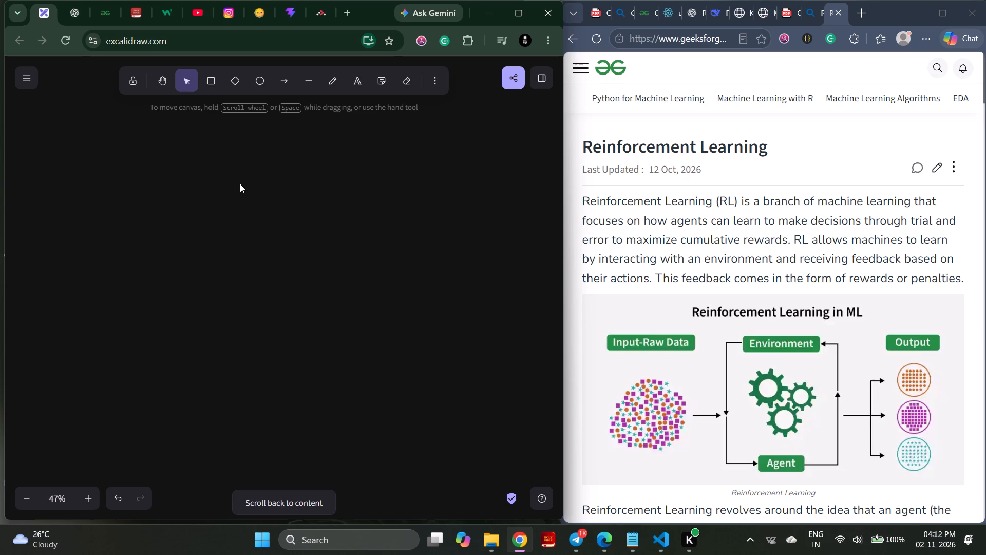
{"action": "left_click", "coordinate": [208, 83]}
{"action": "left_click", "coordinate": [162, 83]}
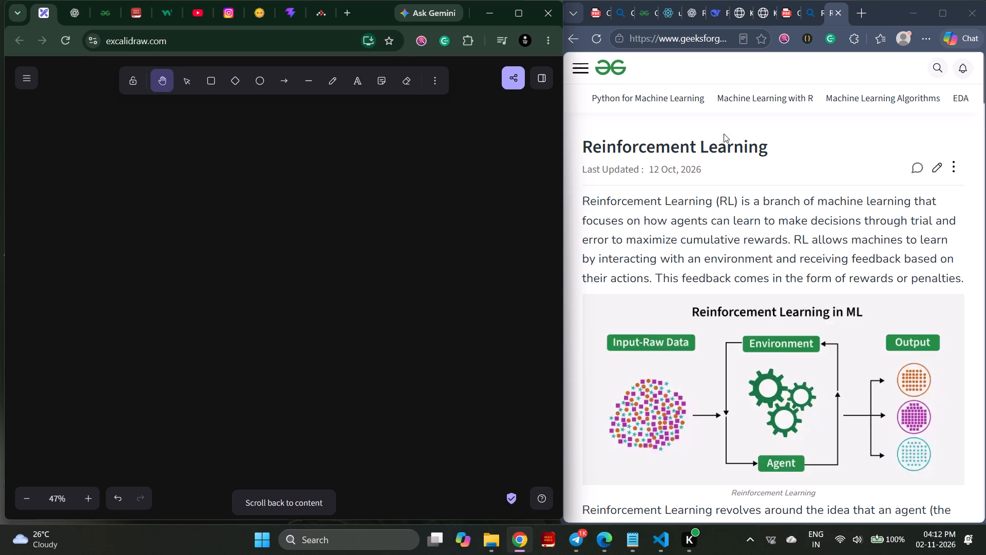
Copy the article title "Reinforcement Learning" and paste it as a text heading on the blank Excalidraw canvas.
{"action": "left_click_drag", "start_coordinate": [582, 145], "coordinate": [768, 146]}
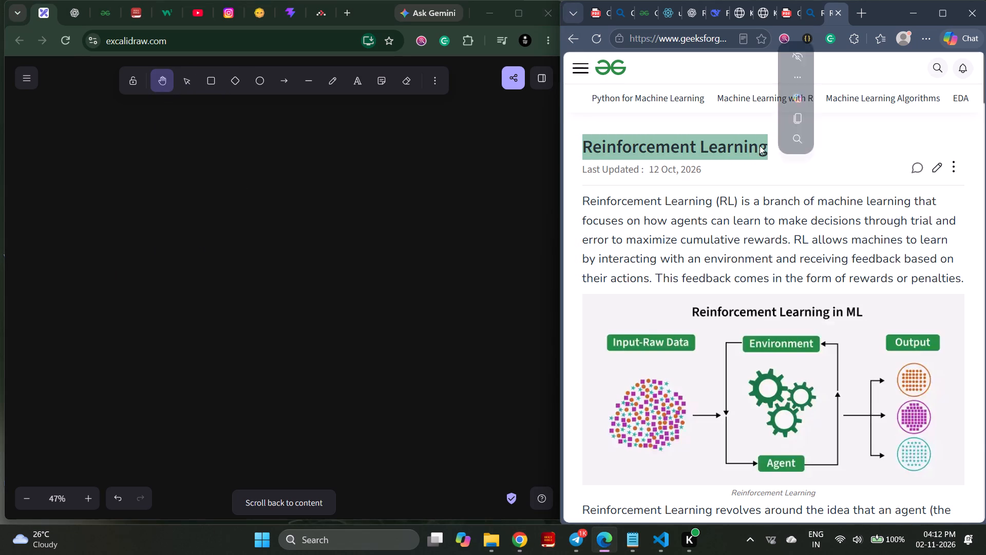
{"action": "right_click", "coordinate": [745, 145]}
{"action": "left_click", "coordinate": [754, 167]}
{"action": "left_click", "coordinate": [791, 150]}
{"action": "right_click", "coordinate": [165, 182]}
{"action": "right_click", "coordinate": [163, 182]}
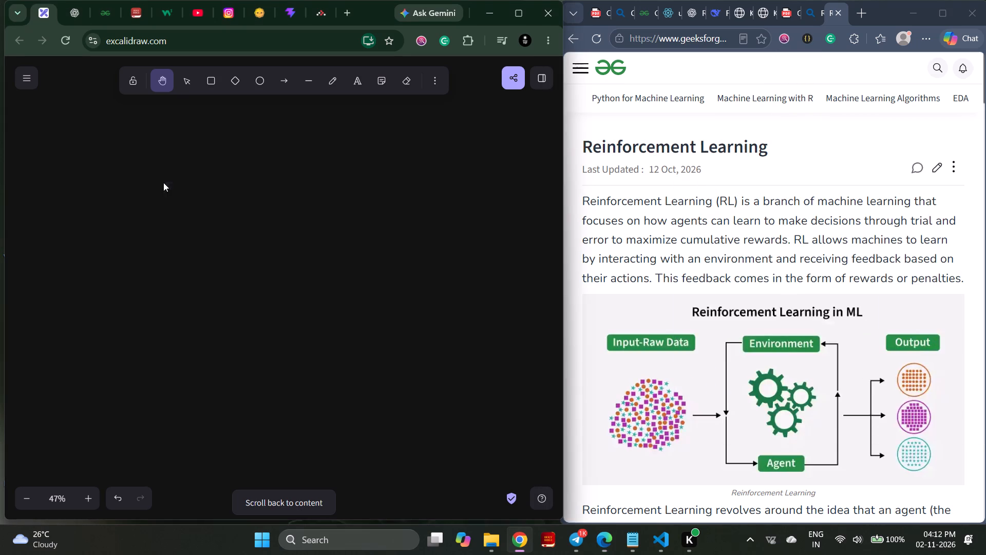
{"action": "double_click", "coordinate": [164, 155]}
{"action": "left_click", "coordinate": [184, 76]}
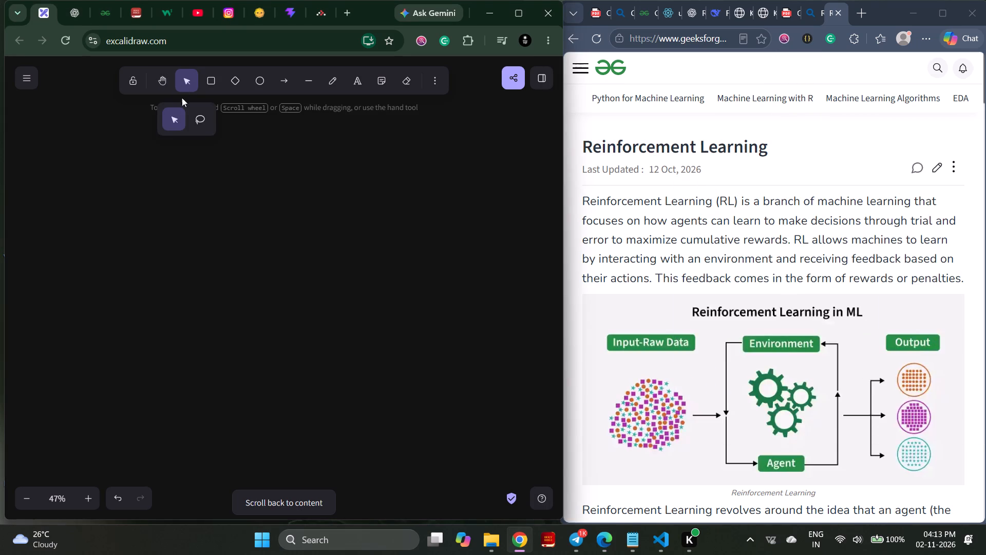
{"action": "left_click", "coordinate": [137, 204]}
{"action": "right_click", "coordinate": [137, 203]}
{"action": "left_click", "coordinate": [141, 185]}
{"action": "double_click", "coordinate": [142, 196]}
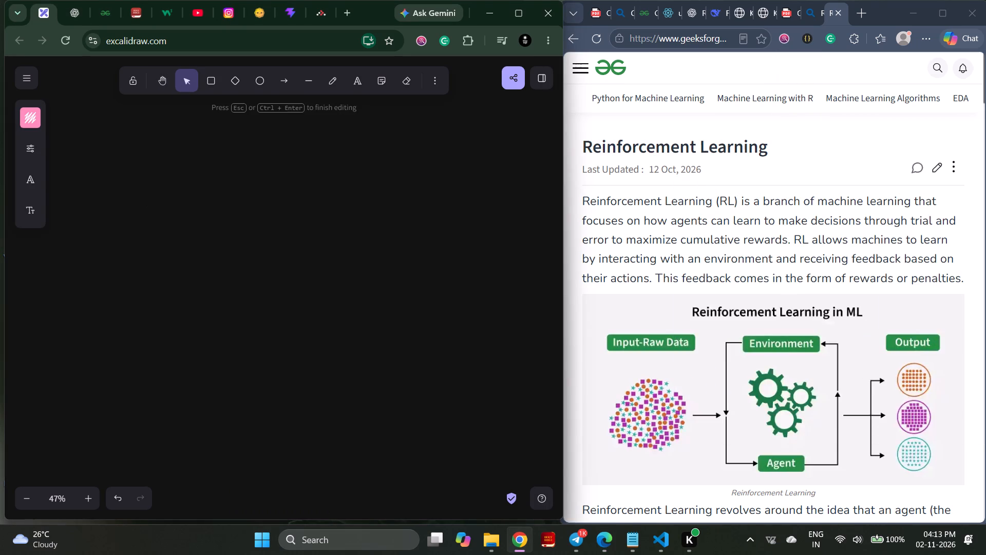
{"action": "right_click", "coordinate": [143, 196]}
{"action": "left_click", "coordinate": [172, 343]}
{"action": "left_click", "coordinate": [230, 204]}
Enlarge the "Reinforcement Learning" heading and move it to the upper part of the blank canvas area.
{"action": "left_click", "coordinate": [204, 193]}
{"action": "left_click_drag", "start_coordinate": [215, 200], "coordinate": [220, 206]}
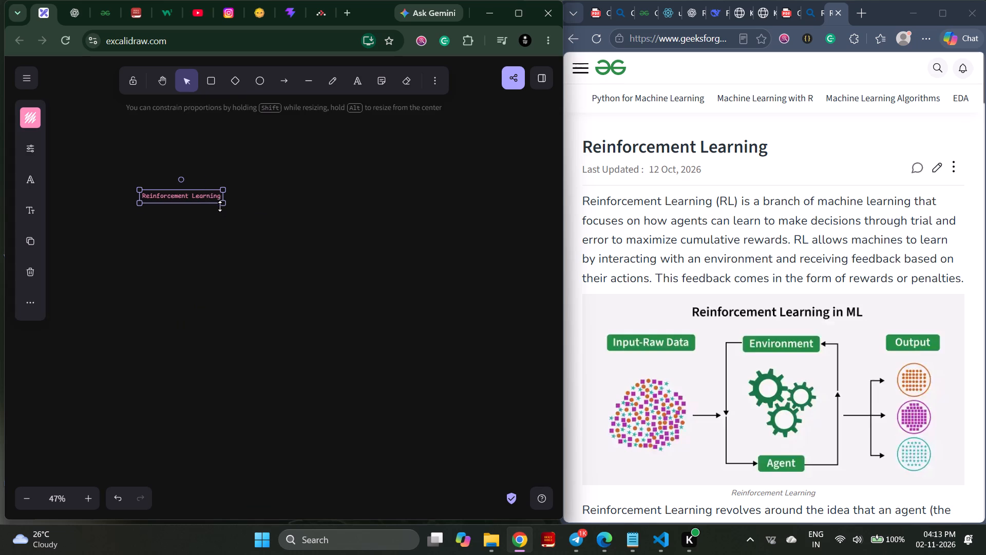
{"action": "left_click_drag", "start_coordinate": [220, 206], "coordinate": [221, 208]}
{"action": "left_click", "coordinate": [232, 230]}
{"action": "left_click_drag", "start_coordinate": [221, 208], "coordinate": [255, 190]}
{"action": "left_click", "coordinate": [264, 221]}
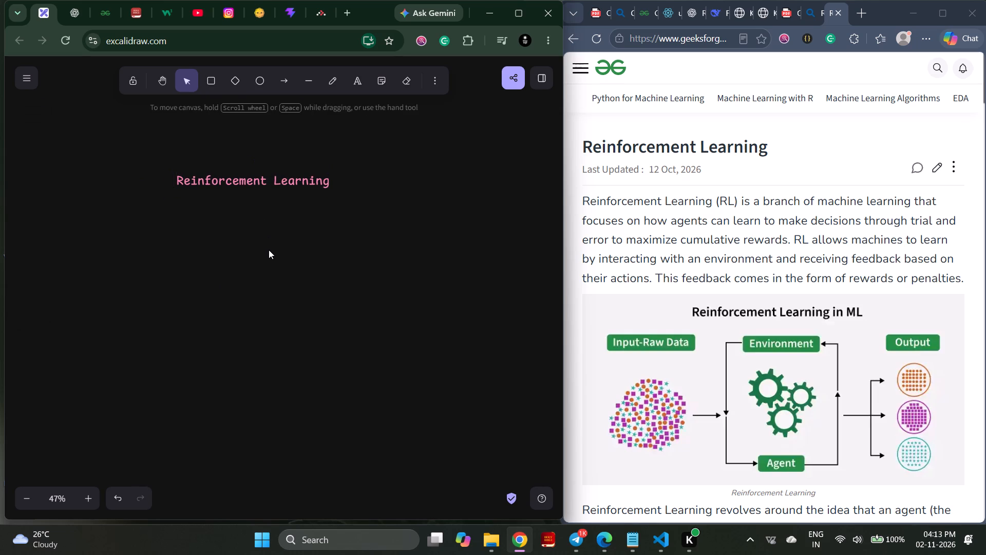
Copy the phrase "branch of machine learning" from the article and paste it as text below the Excalidraw heading.
{"action": "double_click", "coordinate": [248, 289]}
{"action": "left_click", "coordinate": [258, 301]}
{"action": "left_click_drag", "start_coordinate": [762, 198], "coordinate": [908, 199]}
{"action": "right_click", "coordinate": [874, 195]}
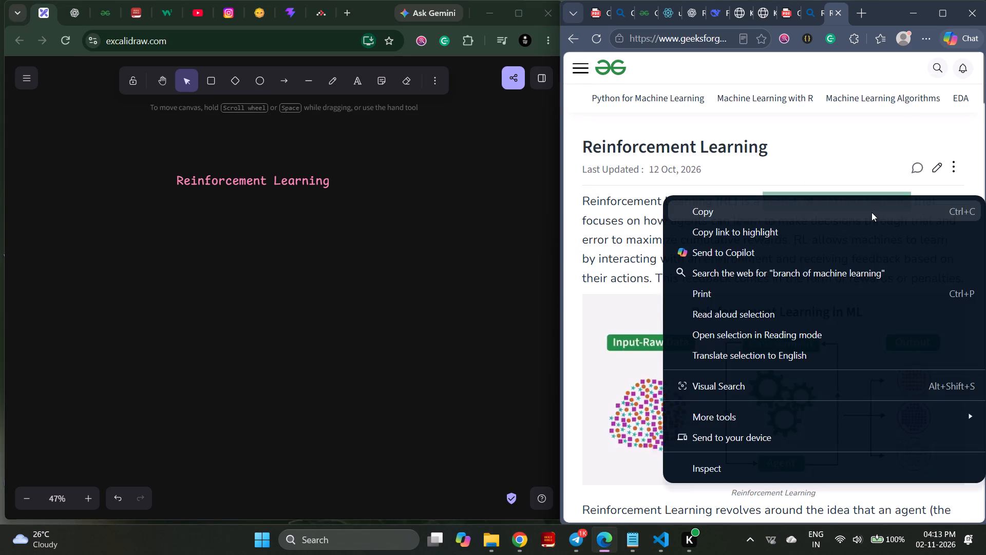
{"action": "left_click", "coordinate": [859, 213]}
{"action": "double_click", "coordinate": [268, 251]}
{"action": "right_click", "coordinate": [266, 251]}
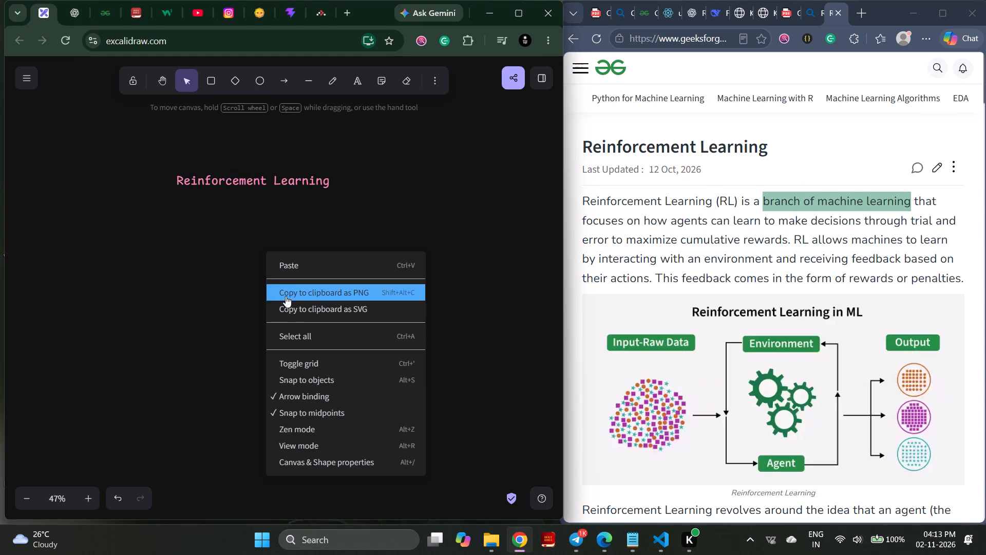
{"action": "left_click", "coordinate": [311, 263]}
{"action": "left_click", "coordinate": [309, 285]}
{"action": "left_click", "coordinate": [313, 264]}
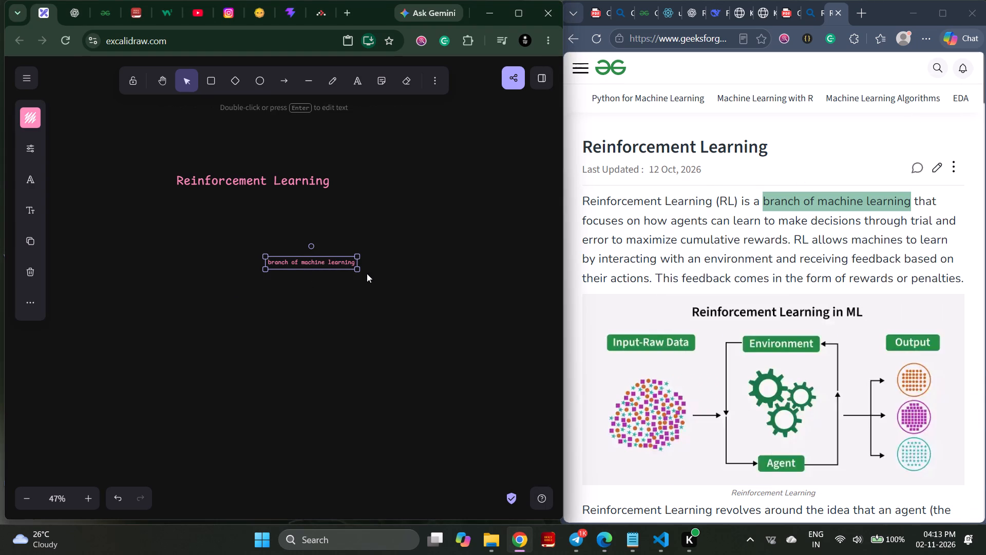
{"action": "left_click_drag", "start_coordinate": [358, 270], "coordinate": [352, 270]}
{"action": "left_click", "coordinate": [328, 301]}
Draw a rounded rectangle around the "branch of machine learning" text and adjust it to frame the text evenly.
{"action": "left_click", "coordinate": [208, 83]}
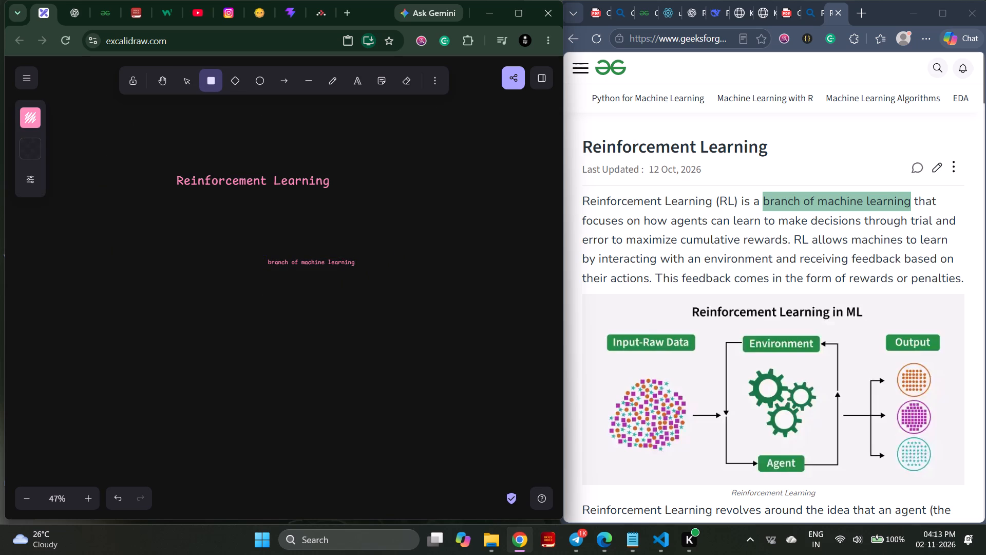
{"action": "left_click_drag", "start_coordinate": [261, 248], "coordinate": [363, 269]}
{"action": "left_click_drag", "start_coordinate": [363, 269], "coordinate": [362, 261]}
{"action": "left_click_drag", "start_coordinate": [334, 252], "coordinate": [336, 259]}
{"action": "left_click", "coordinate": [338, 292]}
Group the "branch of machine learning" text with its surrounding rectangle.
{"action": "left_click_drag", "start_coordinate": [252, 246], "coordinate": [410, 298]}
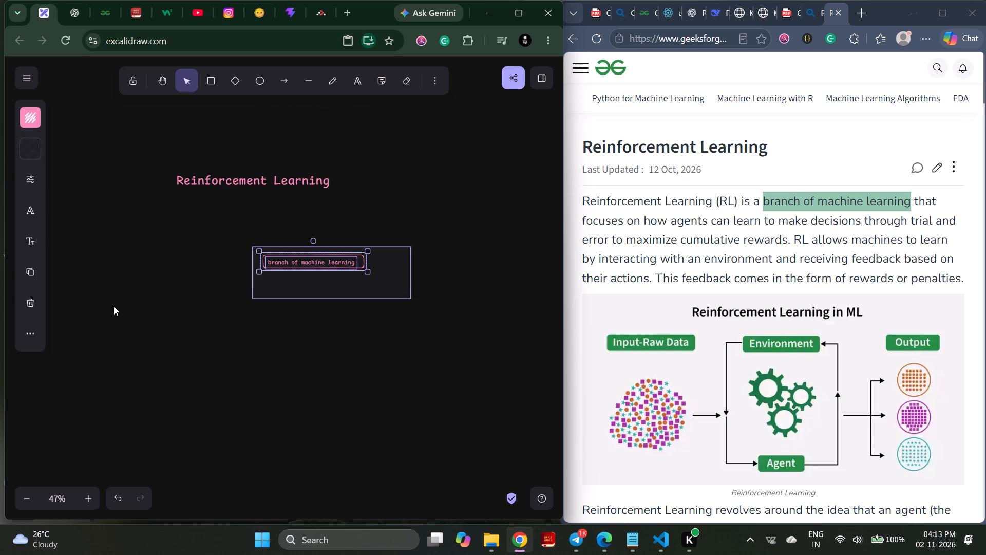
{"action": "left_click", "coordinate": [32, 328]}
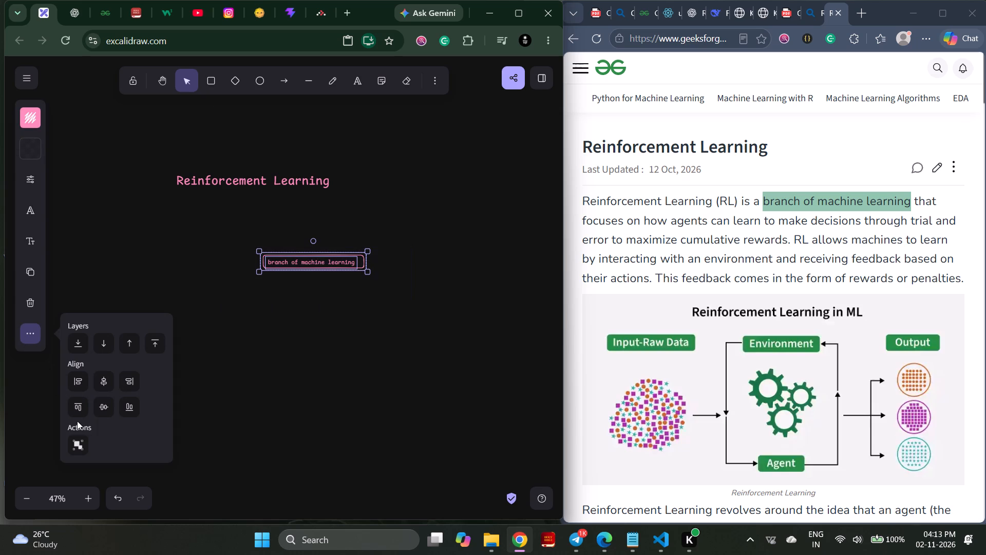
{"action": "left_click", "coordinate": [72, 450]}
{"action": "left_click", "coordinate": [306, 336]}
Enlarge the "branch of machine learning" group and move it just above and to the right of the heading.
{"action": "left_click", "coordinate": [335, 267]}
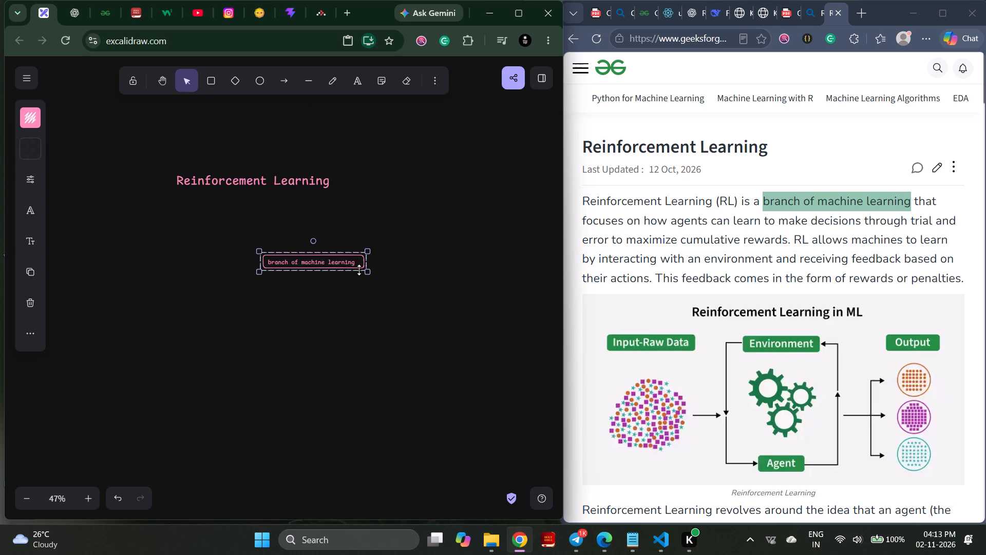
{"action": "left_click_drag", "start_coordinate": [367, 271], "coordinate": [367, 276]}
{"action": "left_click_drag", "start_coordinate": [348, 267], "coordinate": [394, 182]}
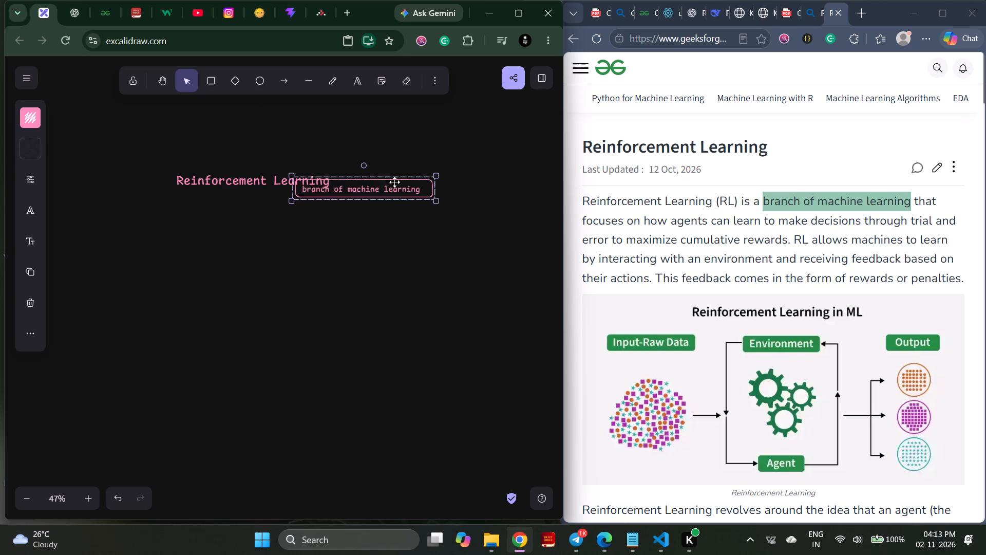
{"action": "left_click_drag", "start_coordinate": [394, 182], "coordinate": [420, 159]}
Set the stroke colour of the "branch of machine learning" group to orange e8590c.
{"action": "left_click", "coordinate": [33, 112]}
{"action": "left_click", "coordinate": [142, 200]}
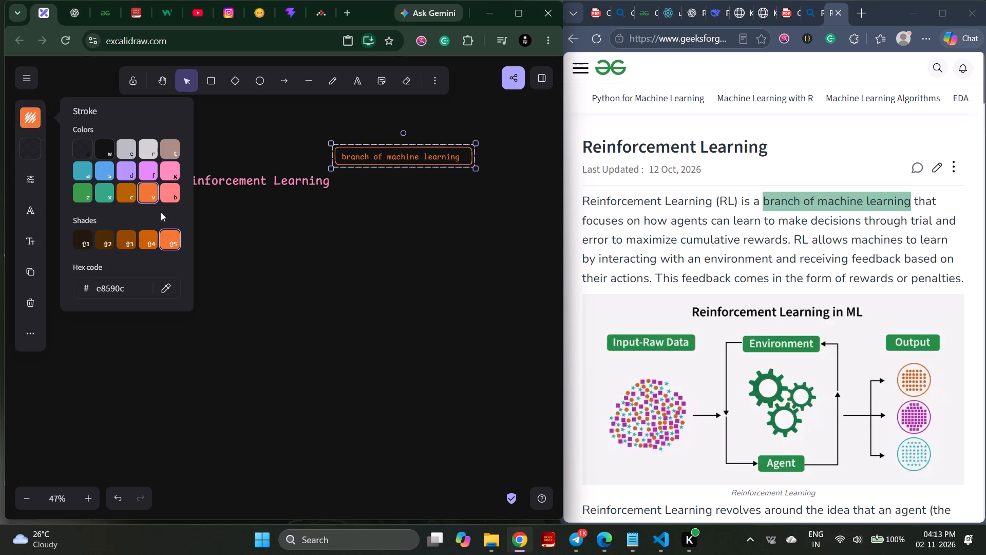
{"action": "left_click", "coordinate": [418, 194]}
Connect the heading to the "branch of machine learning" box with an upward-curved arrow and shift the box slightly closer.
{"action": "left_click", "coordinate": [285, 82]}
{"action": "left_click", "coordinate": [261, 176]}
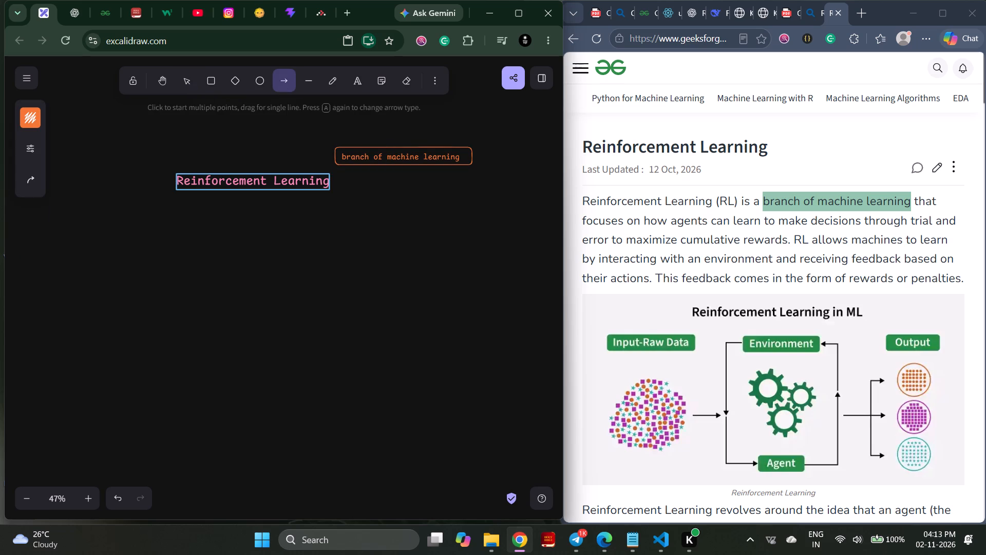
{"action": "left_click_drag", "start_coordinate": [247, 173], "coordinate": [334, 153]}
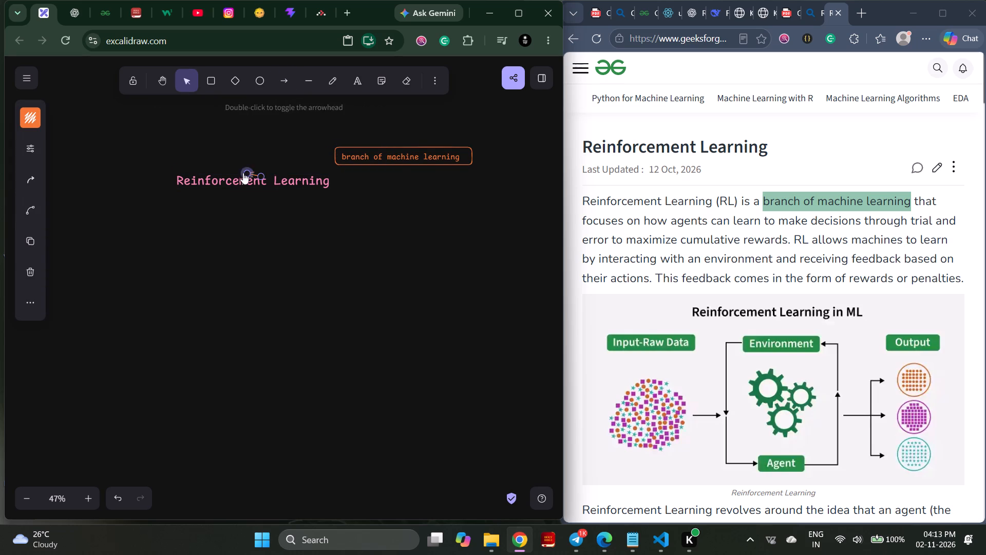
{"action": "left_click_drag", "start_coordinate": [248, 173], "coordinate": [331, 156]}
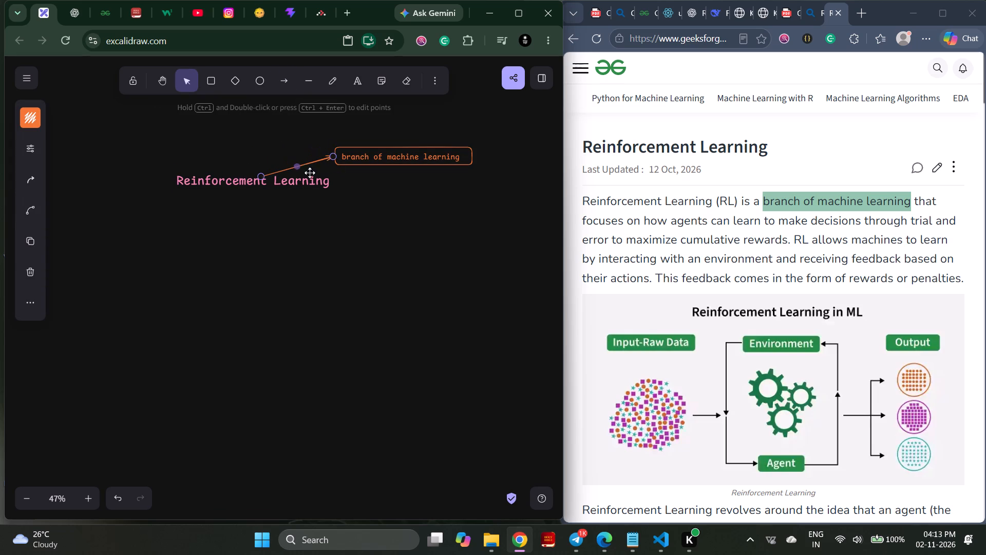
{"action": "left_click_drag", "start_coordinate": [294, 170], "coordinate": [279, 154]}
{"action": "left_click_drag", "start_coordinate": [392, 157], "coordinate": [372, 156]}
{"action": "left_click", "coordinate": [377, 205]}
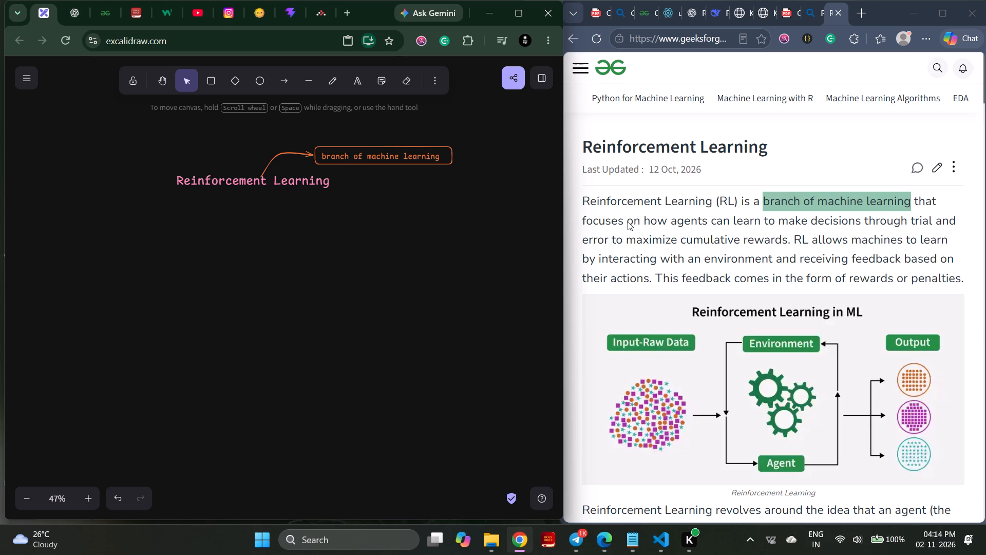
Copy "how agents can learn to make decisions through trial and error to maximize cumulative rewards." from the article and paste it below the heading.
{"action": "left_click_drag", "start_coordinate": [645, 221], "coordinate": [650, 223]}
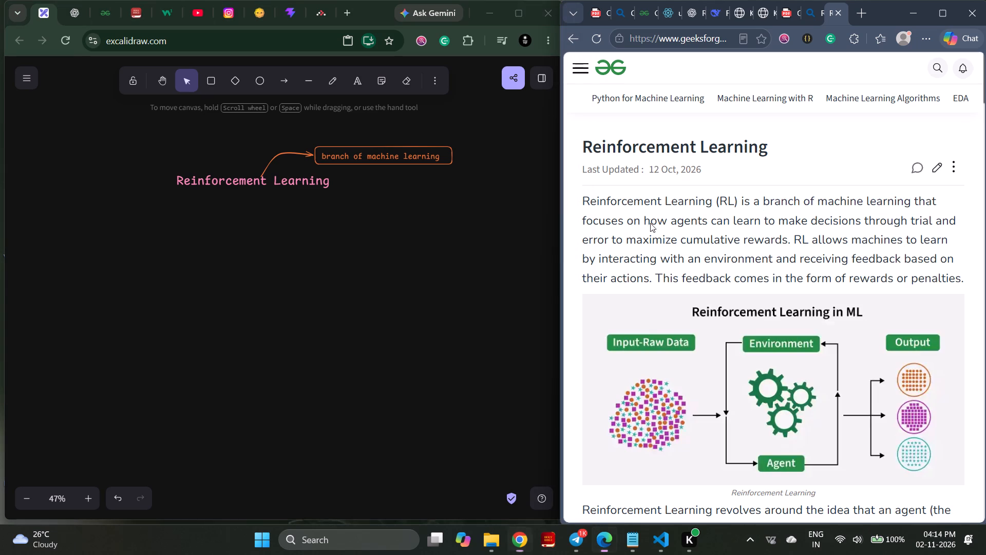
{"action": "left_click_drag", "start_coordinate": [650, 223], "coordinate": [790, 239]}
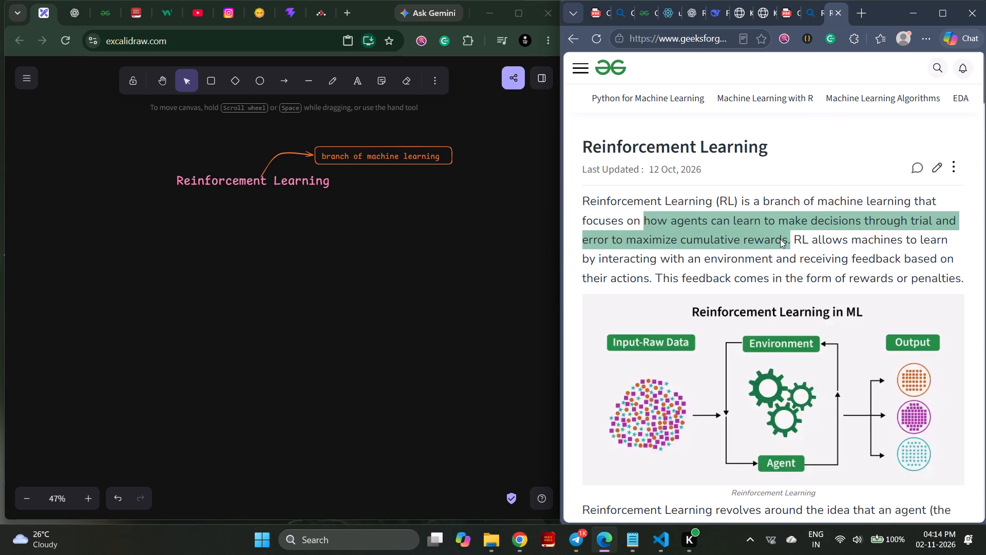
{"action": "key", "text": "ctrl+c"}
{"action": "double_click", "coordinate": [251, 268]}
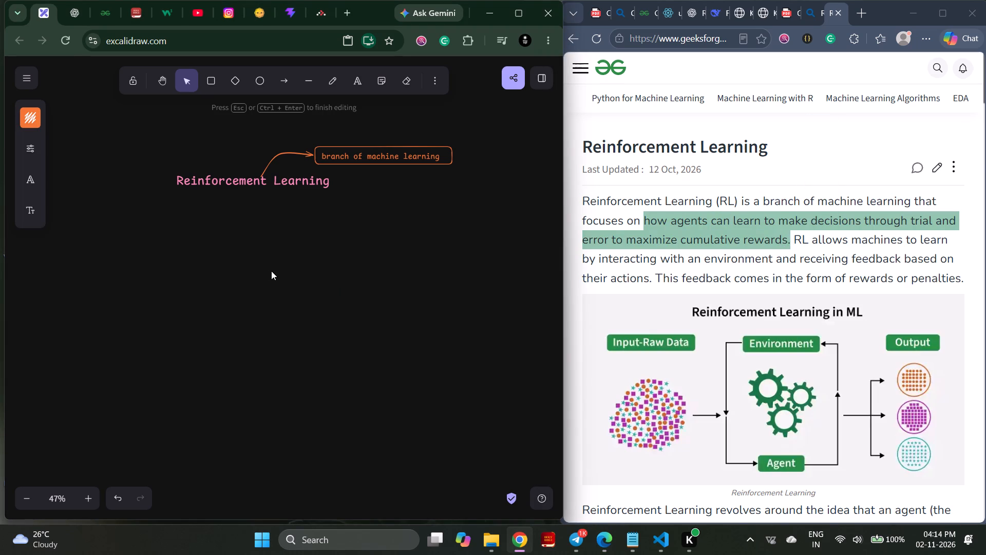
{"action": "key", "text": "ctrl+v"}
{"action": "left_click", "coordinate": [295, 296]}
Narrow the "how agents can learn" text so it wraps after "through" on two lines, and enlarge it.
{"action": "left_click", "coordinate": [345, 270]}
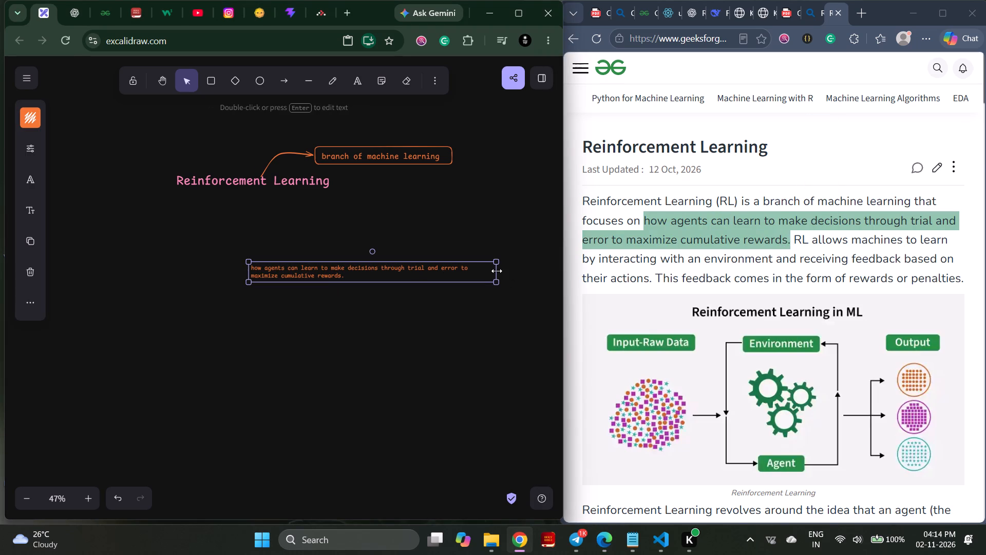
{"action": "left_click_drag", "start_coordinate": [496, 271], "coordinate": [409, 254]}
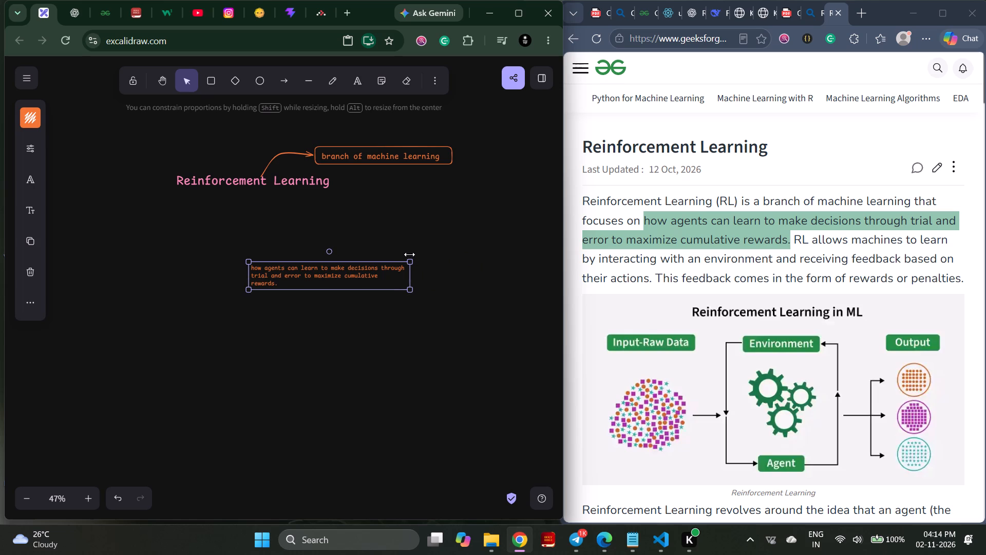
{"action": "left_click_drag", "start_coordinate": [409, 254], "coordinate": [412, 254]}
{"action": "left_click", "coordinate": [451, 256]}
{"action": "left_click", "coordinate": [376, 273]}
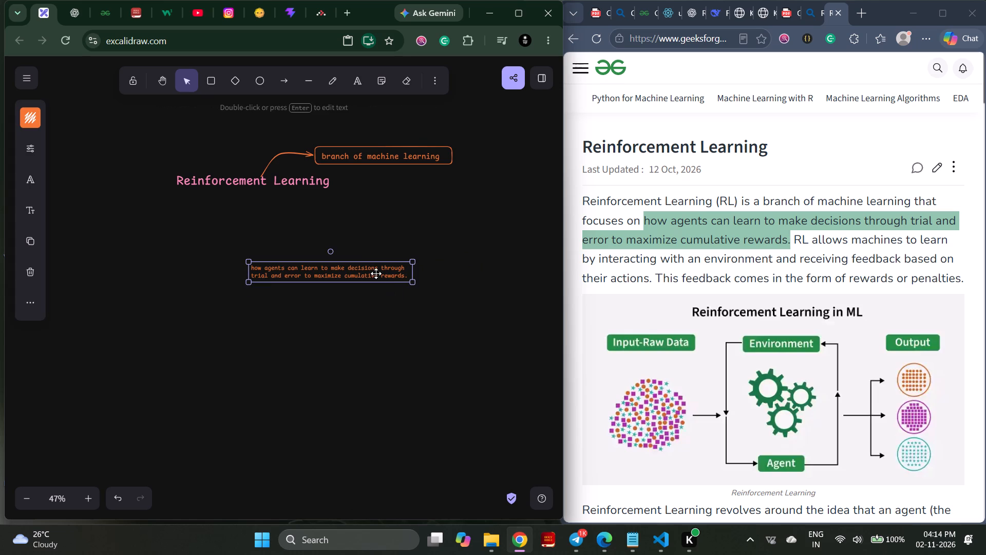
{"action": "left_click_drag", "start_coordinate": [414, 281], "coordinate": [413, 286]}
{"action": "left_click", "coordinate": [390, 323]}
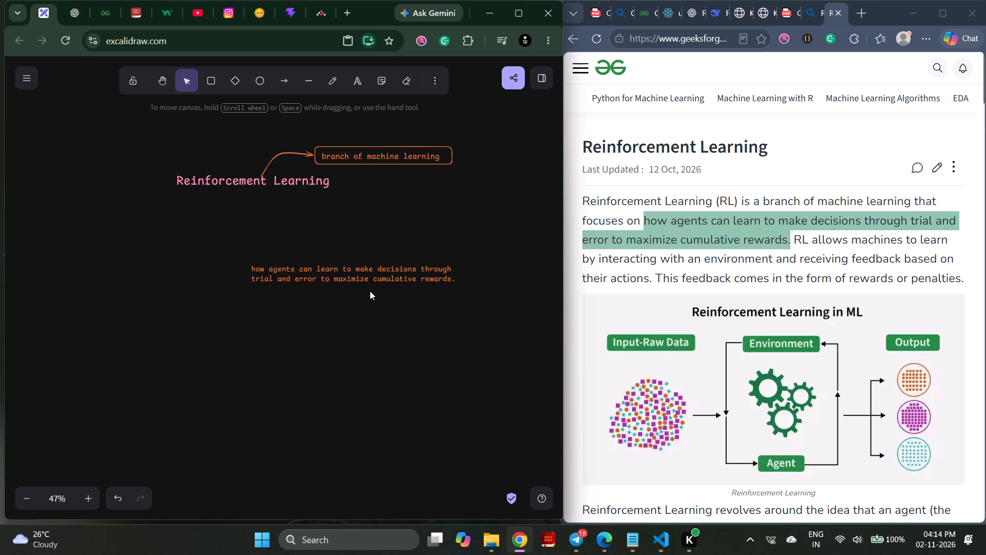
Draw a rounded rectangle around the "how agents can learn" text and trim its height to fit.
{"action": "left_click", "coordinate": [370, 291]}
{"action": "left_click", "coordinate": [370, 273]}
{"action": "left_click", "coordinate": [215, 78]}
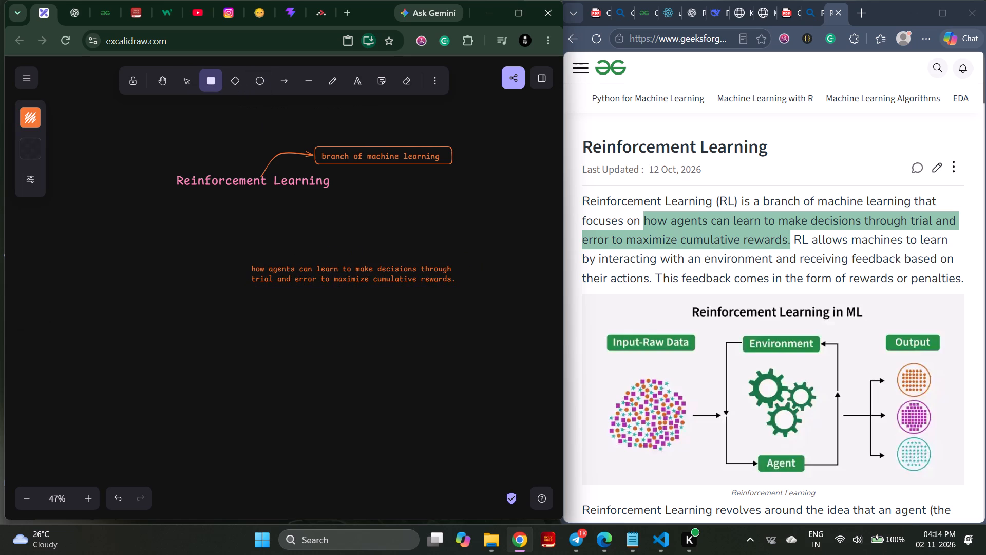
{"action": "left_click_drag", "start_coordinate": [248, 258], "coordinate": [460, 292]}
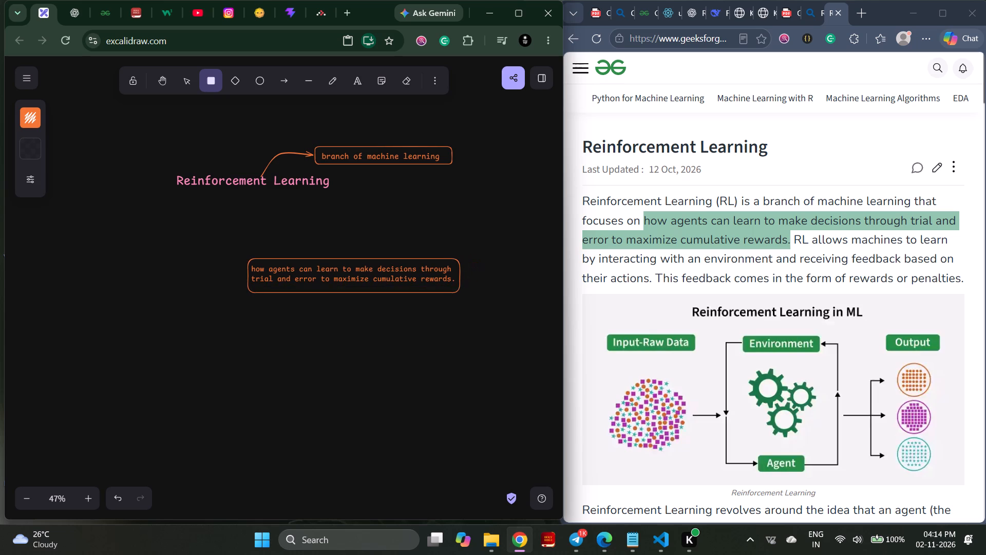
{"action": "left_click_drag", "start_coordinate": [460, 292], "coordinate": [459, 287]}
{"action": "left_click", "coordinate": [426, 303]}
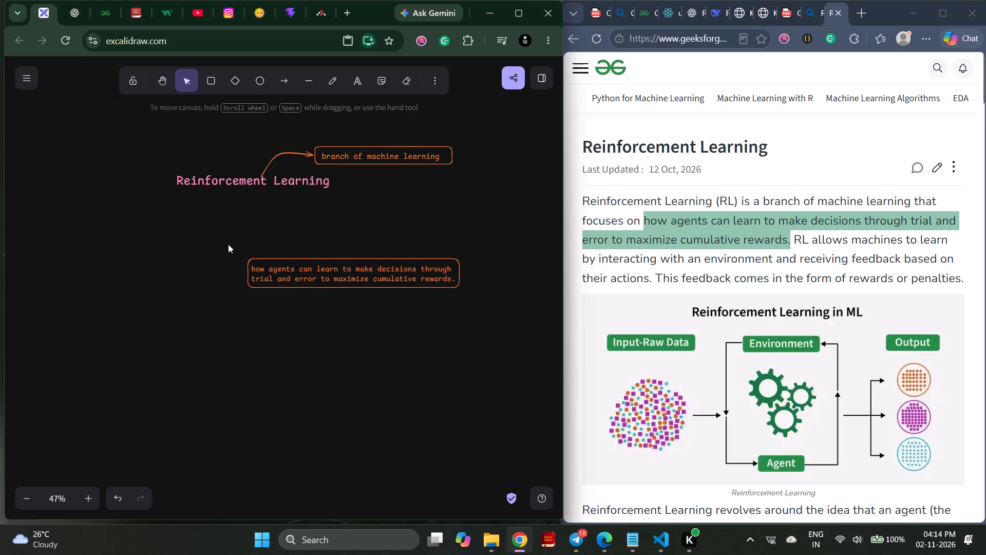
Group the "how agents can learn" text with its surrounding rectangle.
{"action": "left_click_drag", "start_coordinate": [221, 235], "coordinate": [538, 346]}
{"action": "left_click", "coordinate": [21, 333]}
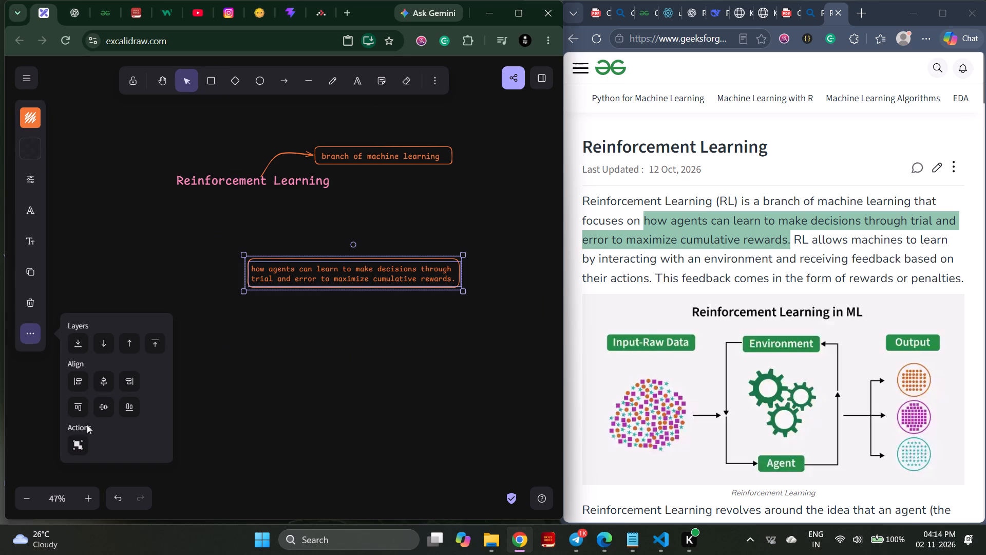
{"action": "left_click", "coordinate": [73, 439]}
{"action": "left_click", "coordinate": [248, 345]}
Set the stroke colour of the "how agents can learn" group to violet 6741d9.
{"action": "left_click", "coordinate": [334, 274]}
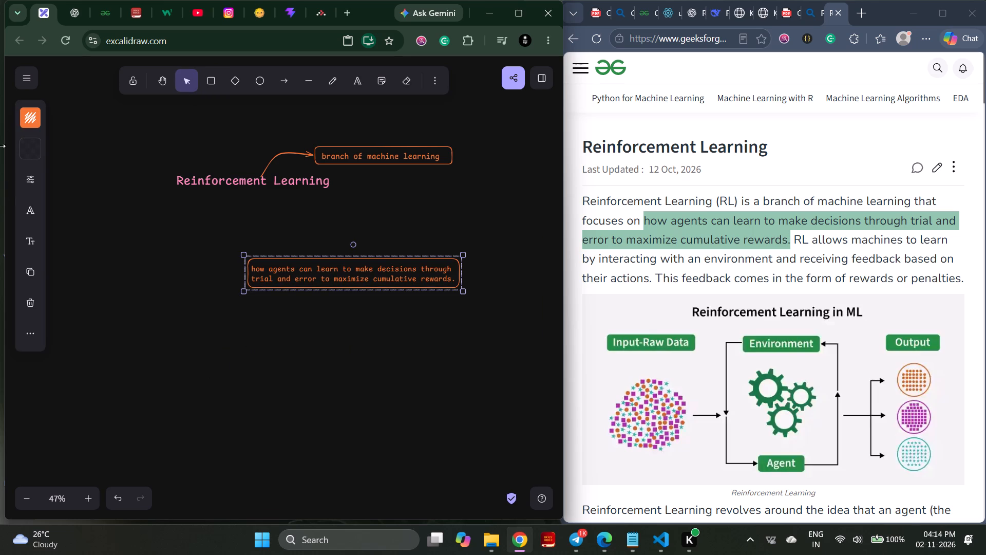
{"action": "left_click", "coordinate": [27, 116]}
{"action": "left_click", "coordinate": [131, 169]}
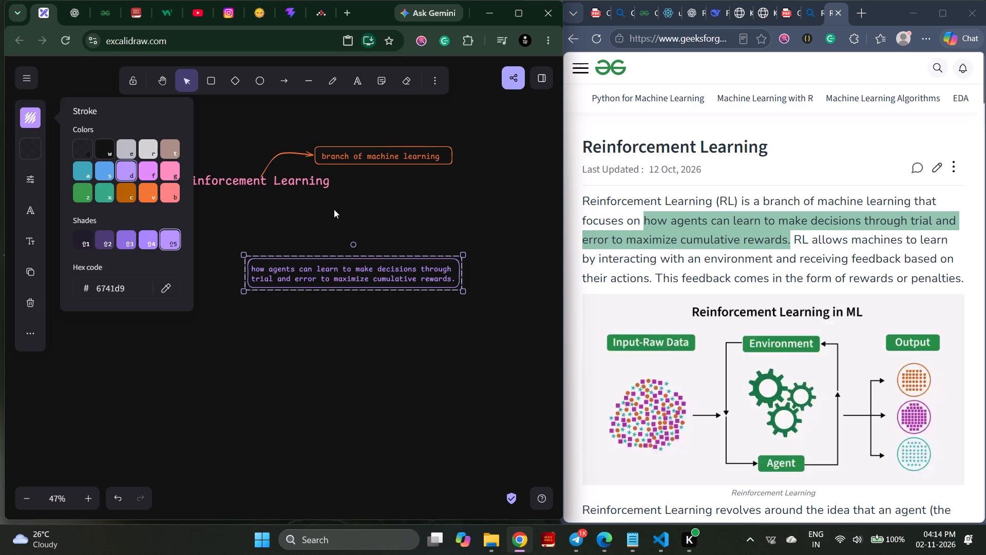
Move the "how agents can learn" box up, closer to the "Reinforcement Learning" heading.
{"action": "left_click", "coordinate": [338, 208]}
{"action": "left_click_drag", "start_coordinate": [330, 268], "coordinate": [330, 236]}
{"action": "left_click", "coordinate": [382, 212]}
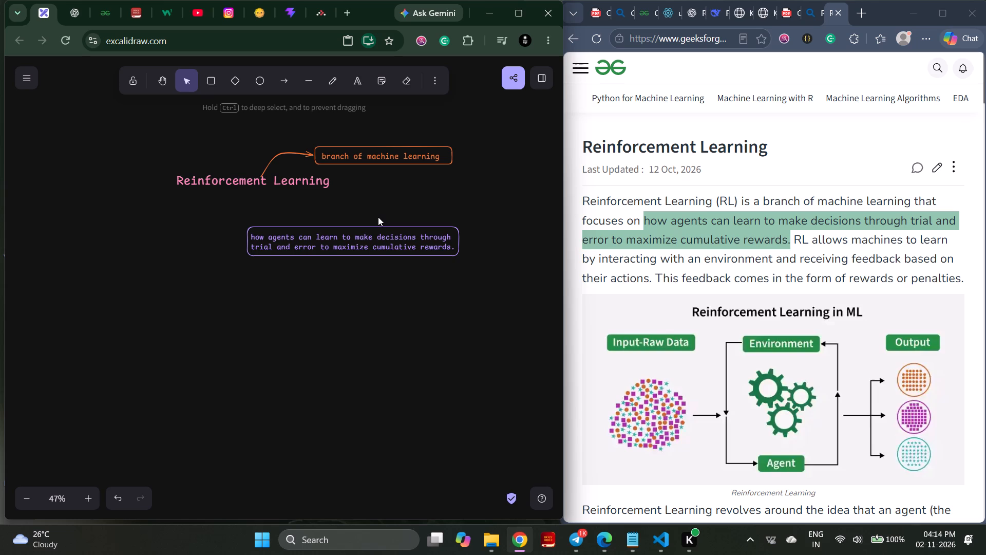
Draw a violet arrow from the "Reinforcement Learning" heading down to the "how agents can learn" box and bend it into a curve.
{"action": "scroll", "coordinate": [377, 217], "scroll_direction": "up", "scroll_amount": 3}
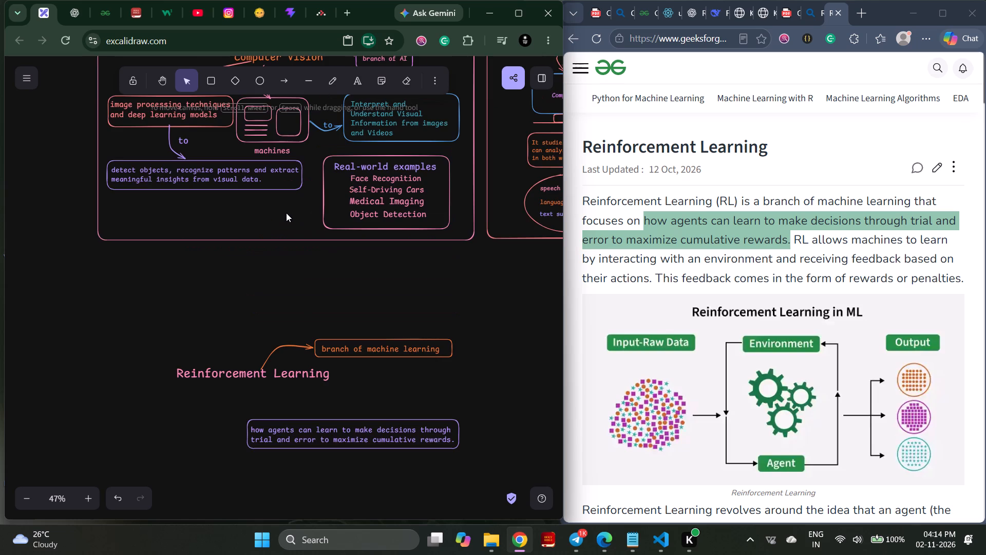
{"action": "left_click", "coordinate": [287, 291]}
{"action": "scroll", "coordinate": [287, 291], "scroll_direction": "down", "scroll_amount": 3}
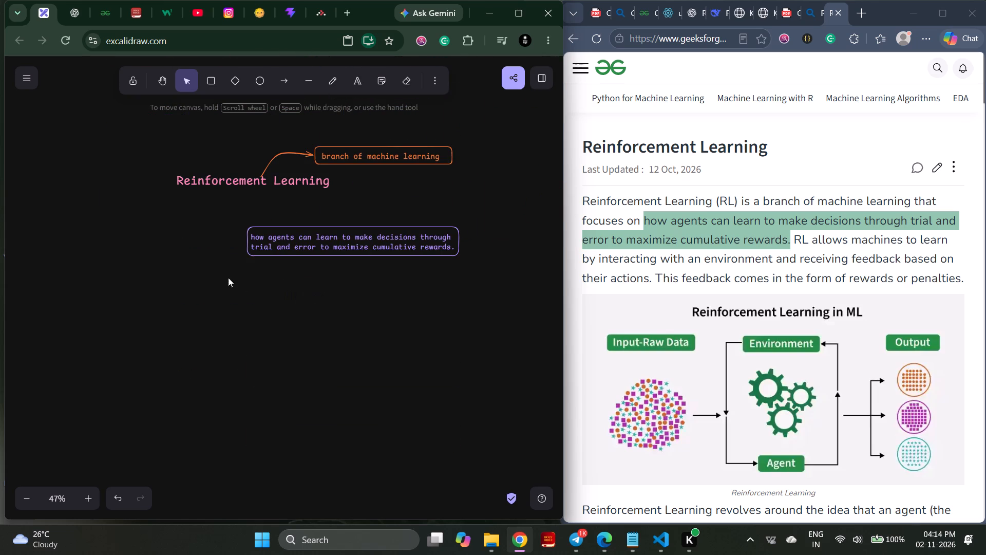
{"action": "left_click", "coordinate": [279, 81]}
{"action": "left_click_drag", "start_coordinate": [250, 186], "coordinate": [250, 189]}
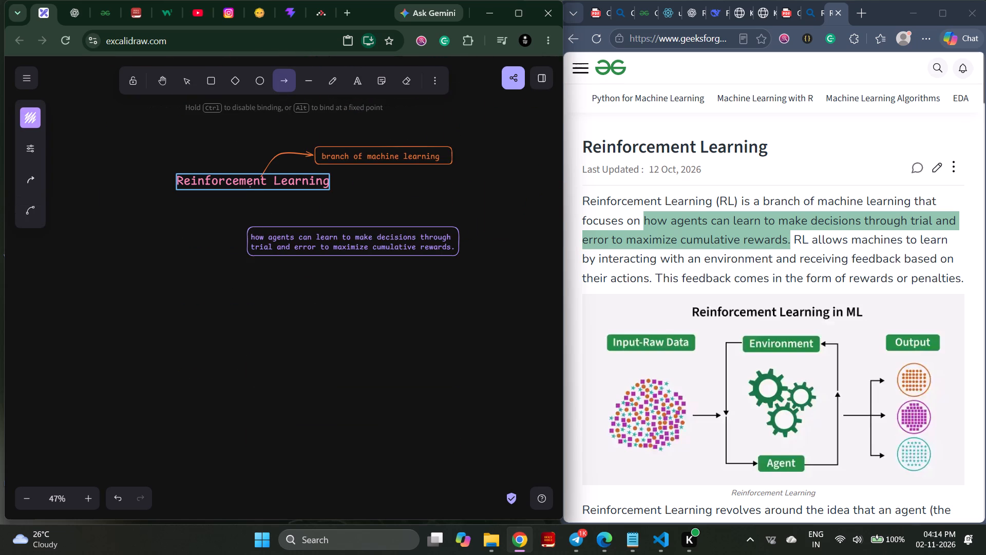
{"action": "left_click_drag", "start_coordinate": [250, 189], "coordinate": [337, 229]}
{"action": "left_click_drag", "start_coordinate": [291, 207], "coordinate": [275, 210]}
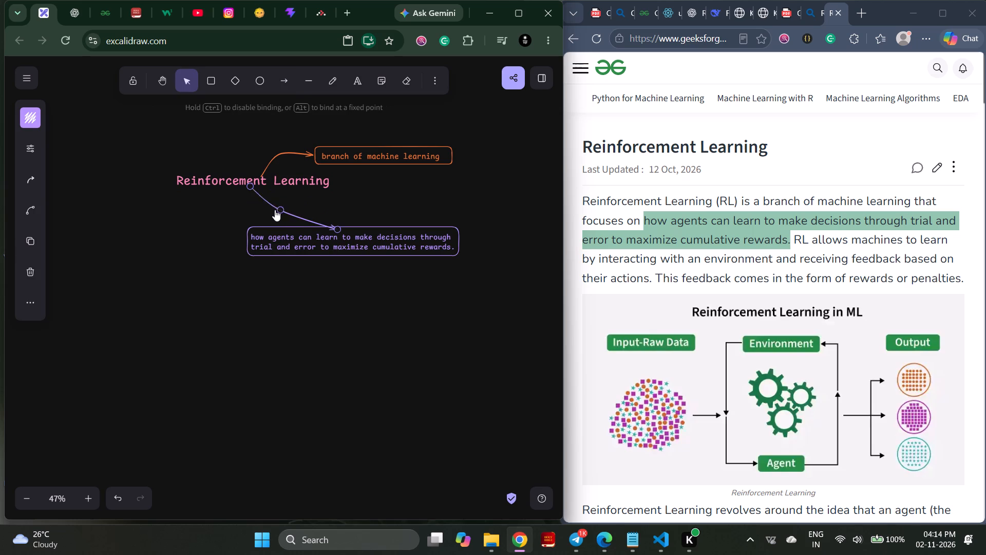
{"action": "left_click_drag", "start_coordinate": [275, 210], "coordinate": [273, 210]}
{"action": "left_click", "coordinate": [300, 196]}
Add the text "focuses on" in the empty canvas area to the left of the "how agents can learn" box.
{"action": "triple_click", "coordinate": [282, 203]}
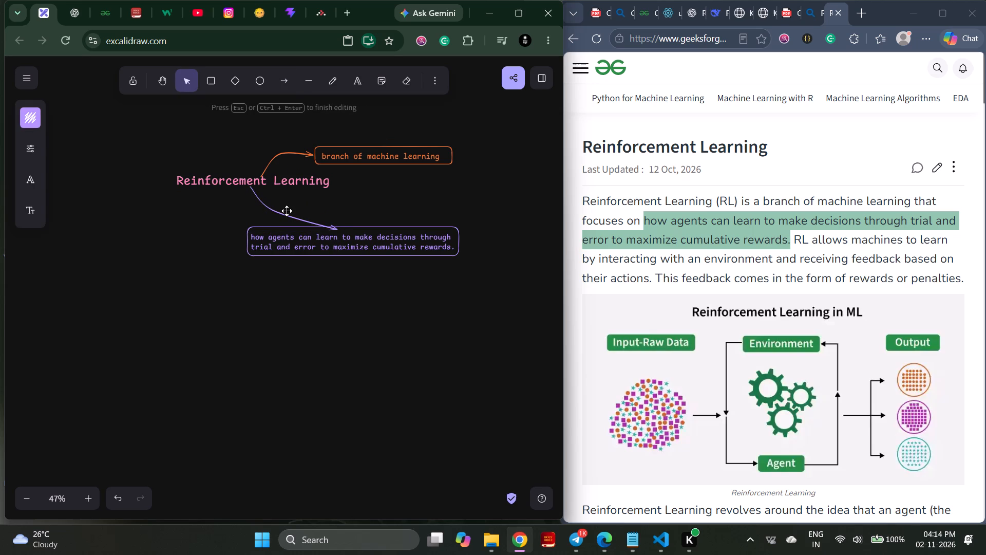
{"action": "triple_click", "coordinate": [284, 205]}
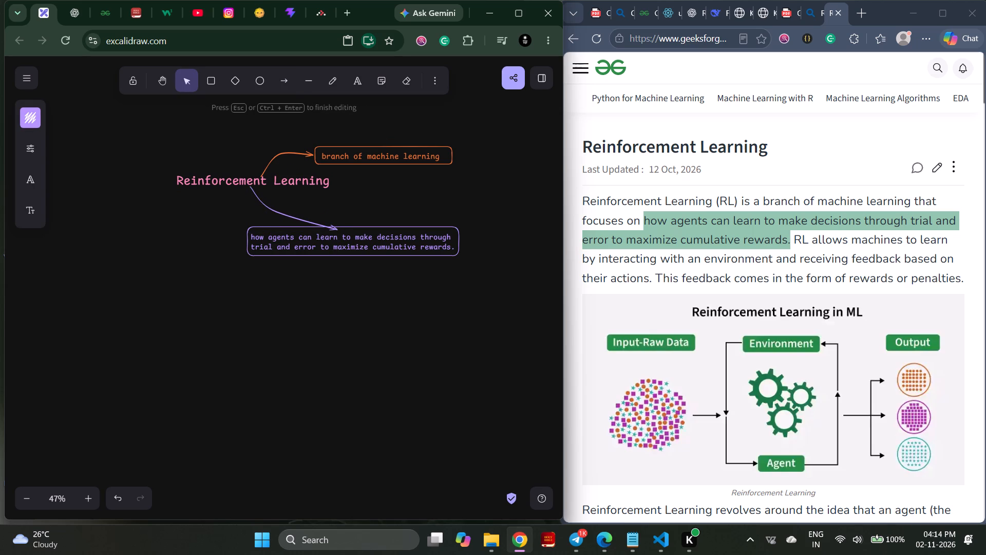
{"action": "double_click", "coordinate": [284, 205]}
{"action": "double_click", "coordinate": [150, 264]}
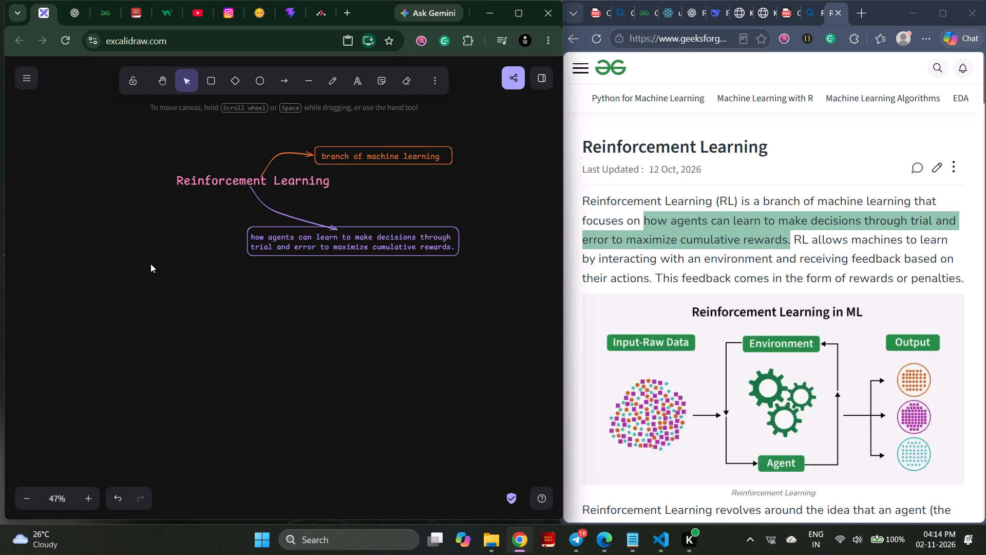
{"action": "type", "text": "for"}
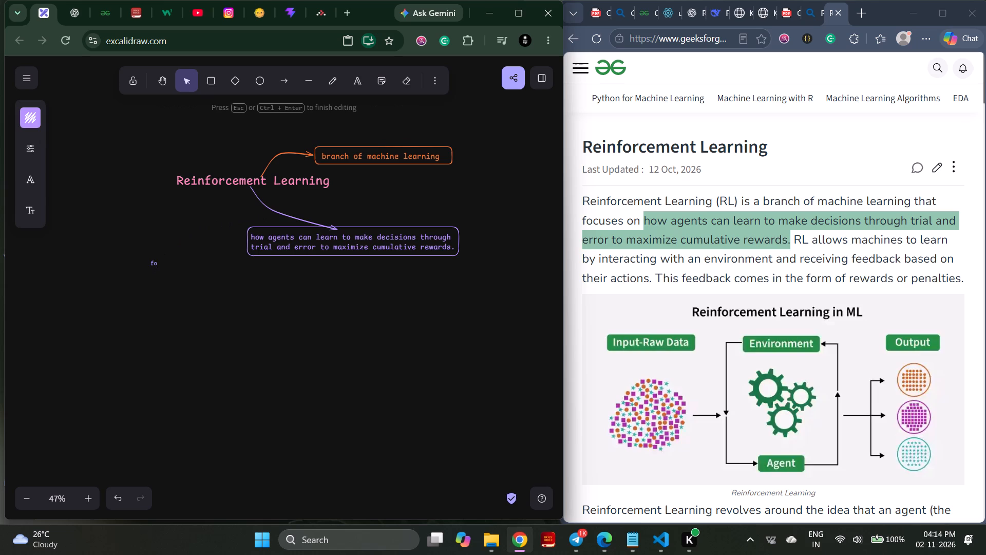
{"action": "key", "text": "BackSpace"}
{"action": "type", "text": "cues o"}
{"action": "key", "text": "n"}
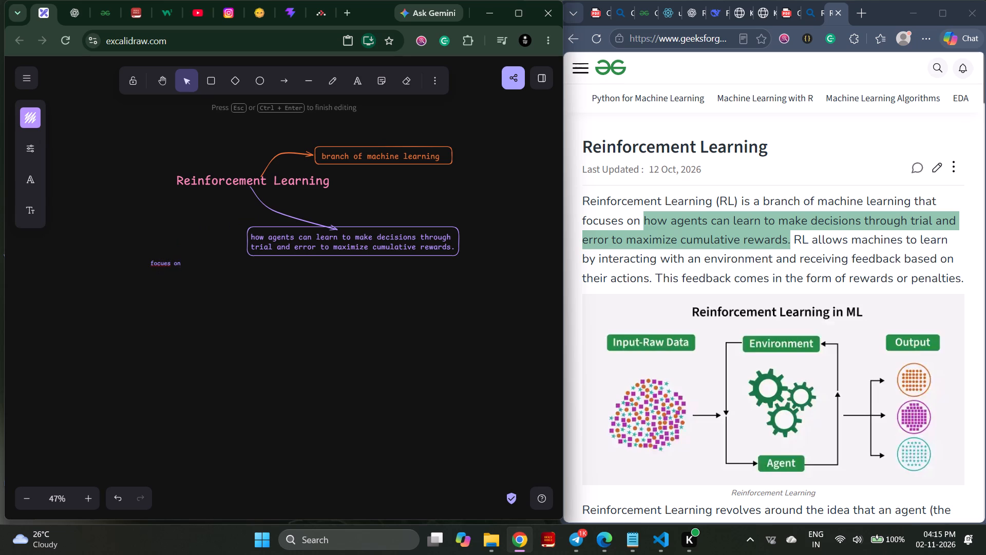
{"action": "left_click", "coordinate": [167, 261]}
{"action": "key", "text": "BackSpace"}
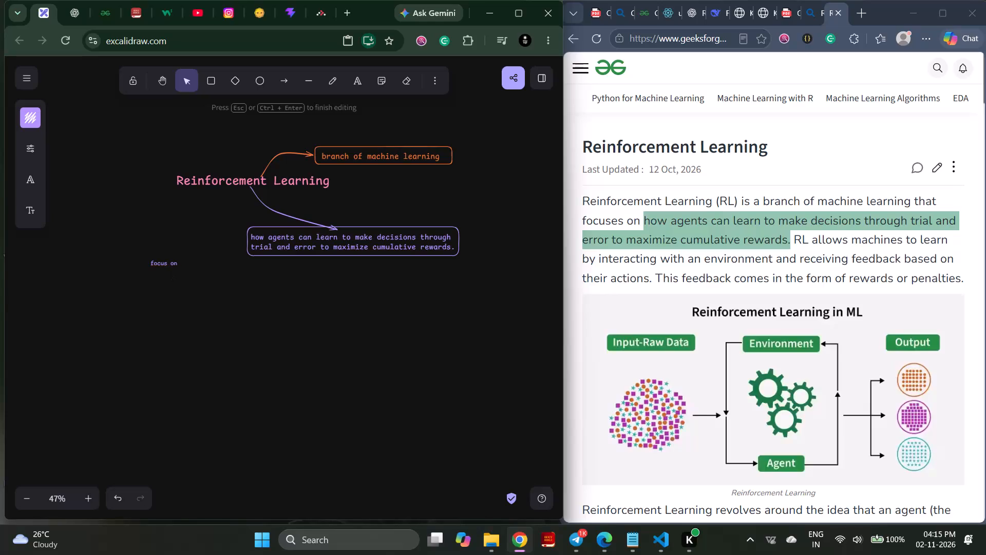
{"action": "key", "text": "Right"}
{"action": "type", "text": "es"}
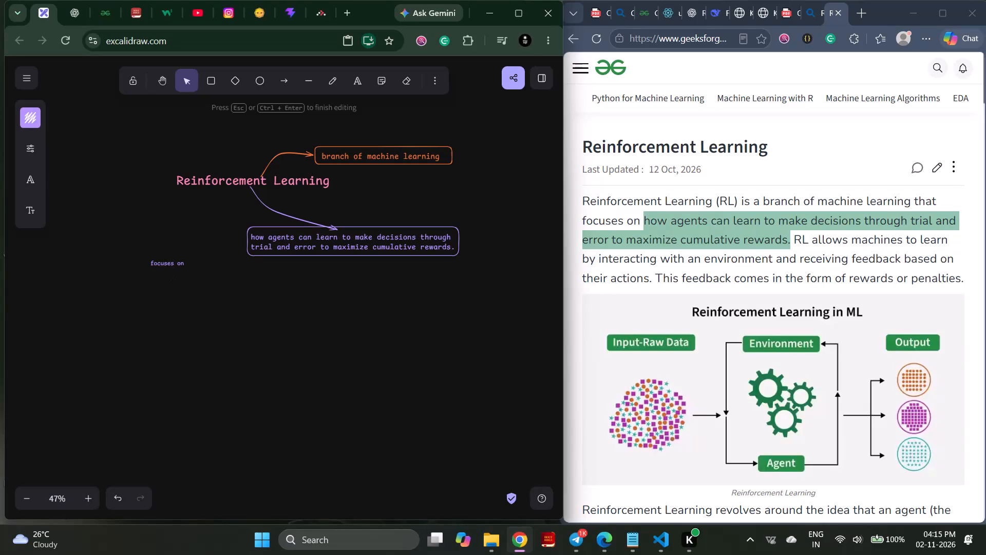
{"action": "left_click", "coordinate": [169, 311]}
Enlarge the "focuses on" text to roughly twice its size.
{"action": "left_click", "coordinate": [173, 260]}
{"action": "left_click_drag", "start_coordinate": [188, 271], "coordinate": [192, 280]}
{"action": "left_click", "coordinate": [147, 315]}
Set the stroke colour of the "focuses on" text to pink c2255c.
{"action": "left_click", "coordinate": [164, 264]}
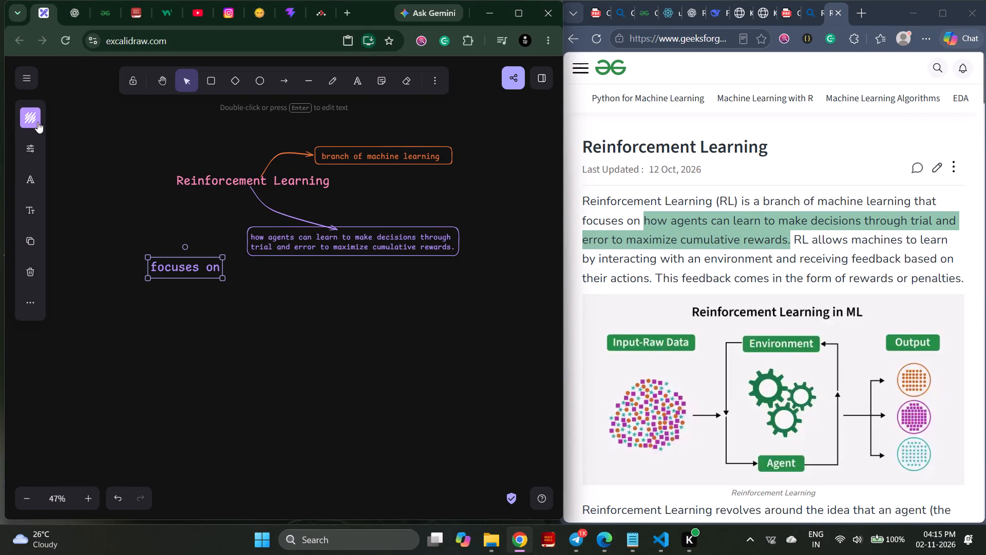
{"action": "left_click", "coordinate": [39, 122]}
{"action": "left_click", "coordinate": [165, 172]}
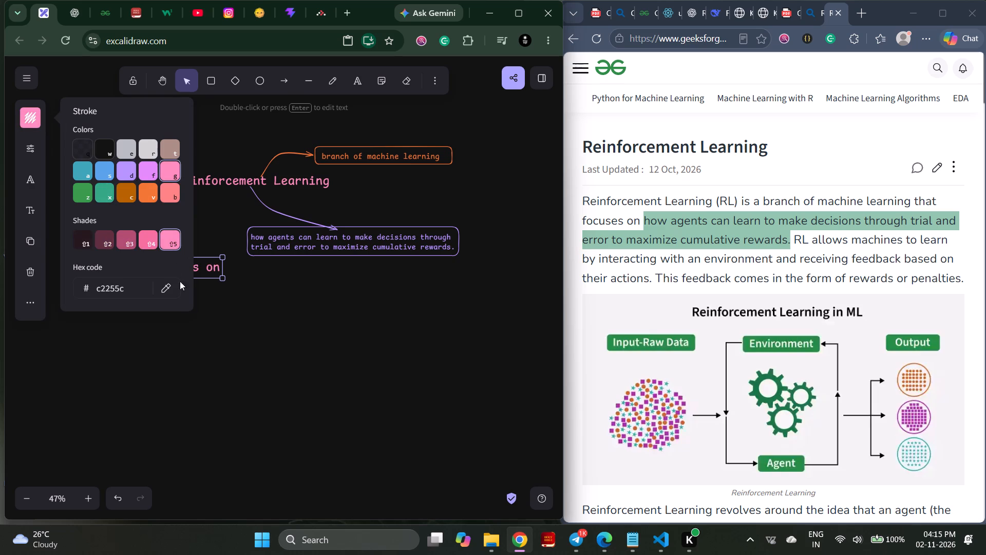
{"action": "left_click", "coordinate": [221, 305]}
Shrink the "focuses on" text slightly.
{"action": "left_click", "coordinate": [210, 270]}
{"action": "left_click_drag", "start_coordinate": [222, 278], "coordinate": [214, 273]}
{"action": "left_click", "coordinate": [179, 245]}
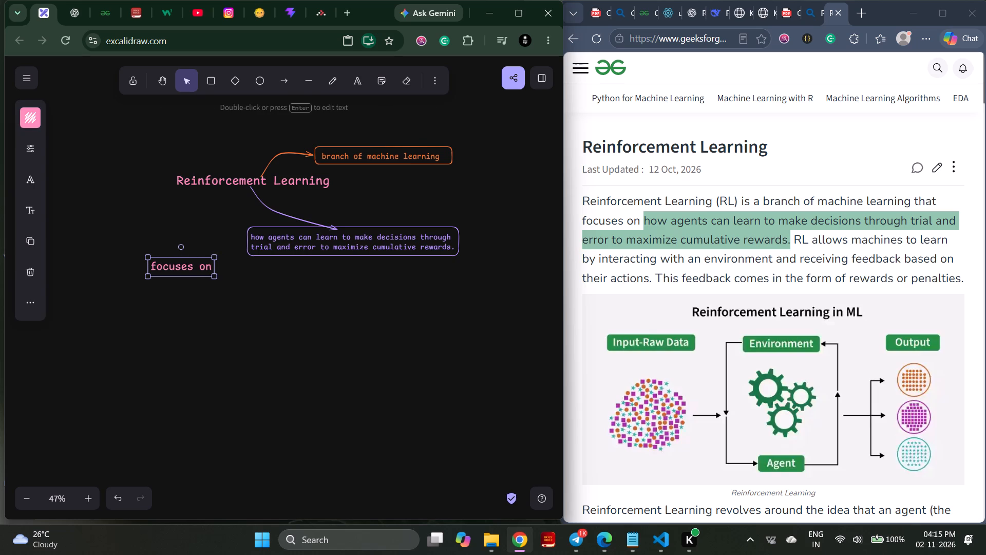
Tilt the "focuses on" text clockwise and place it along the violet arrow, just under the "Reinforcement Learning" heading.
{"action": "left_click_drag", "start_coordinate": [180, 247], "coordinate": [187, 251]}
{"action": "left_click_drag", "start_coordinate": [179, 275], "coordinate": [312, 238]}
{"action": "key", "text": "ctrl+z"}
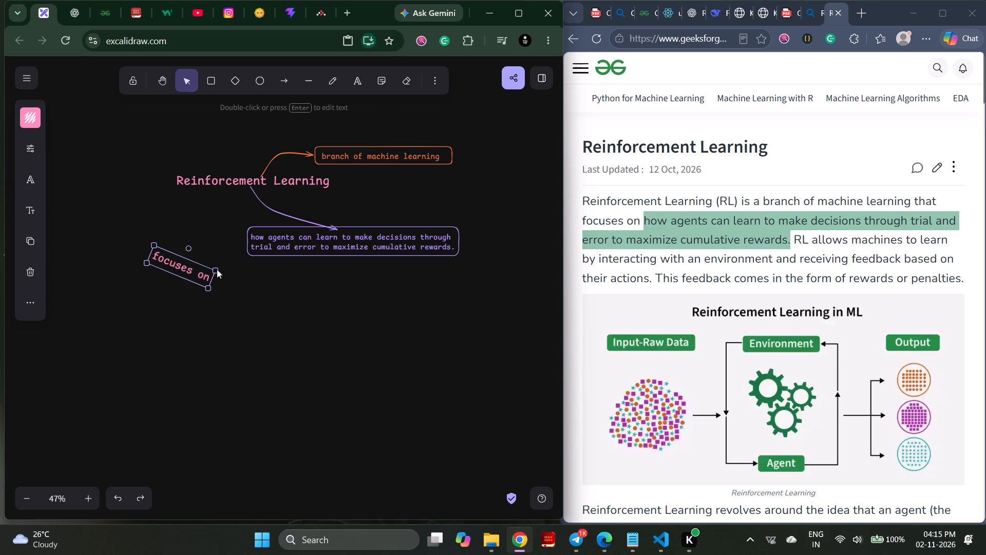
{"action": "left_click", "coordinate": [182, 265]}
{"action": "left_click", "coordinate": [177, 307]}
{"action": "left_click", "coordinate": [184, 261]}
{"action": "left_click_drag", "start_coordinate": [180, 271], "coordinate": [296, 210]}
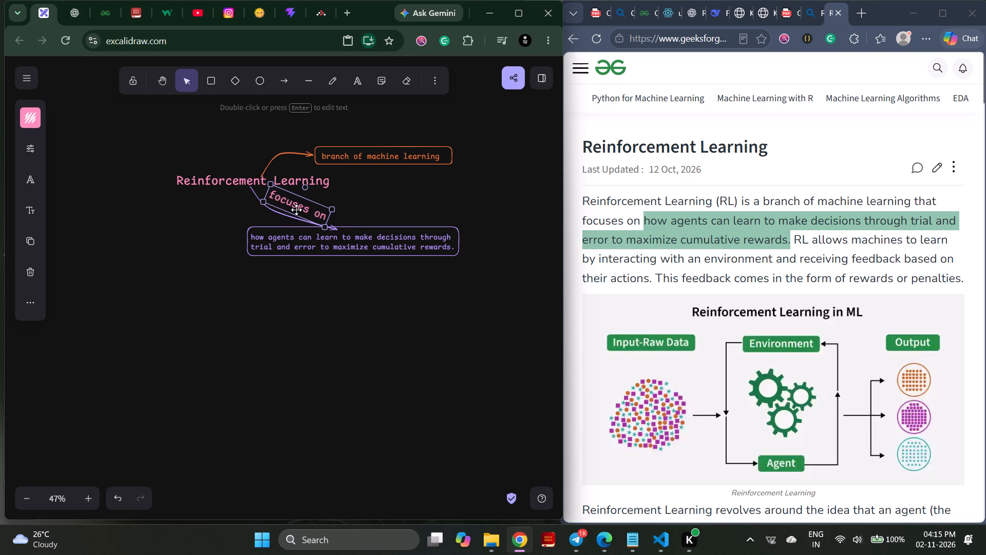
{"action": "left_click_drag", "start_coordinate": [296, 210], "coordinate": [294, 210]}
{"action": "left_click", "coordinate": [216, 245]}
Rotate the "how agents can learn" box slightly counter-clockwise.
{"action": "left_click", "coordinate": [355, 238]}
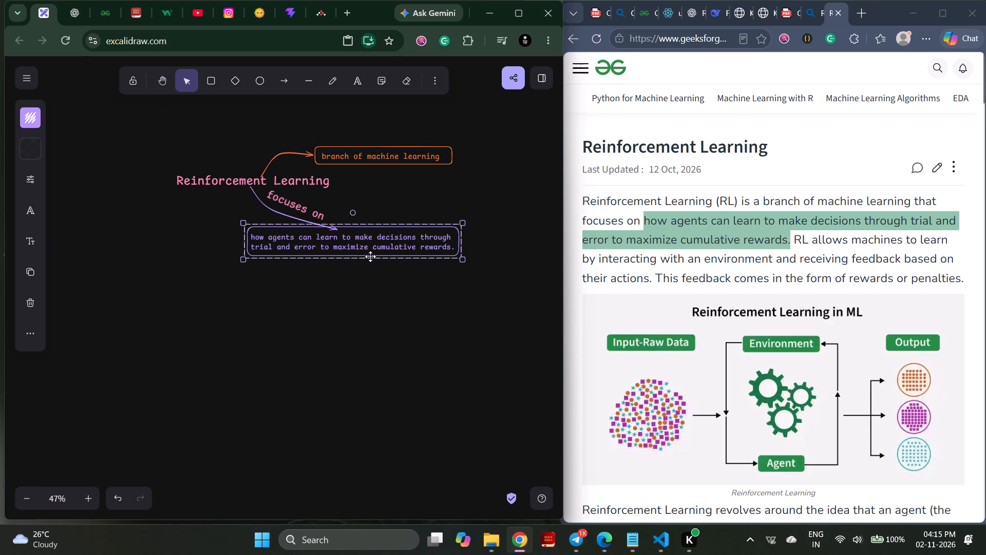
{"action": "left_click_drag", "start_coordinate": [353, 212], "coordinate": [348, 206]}
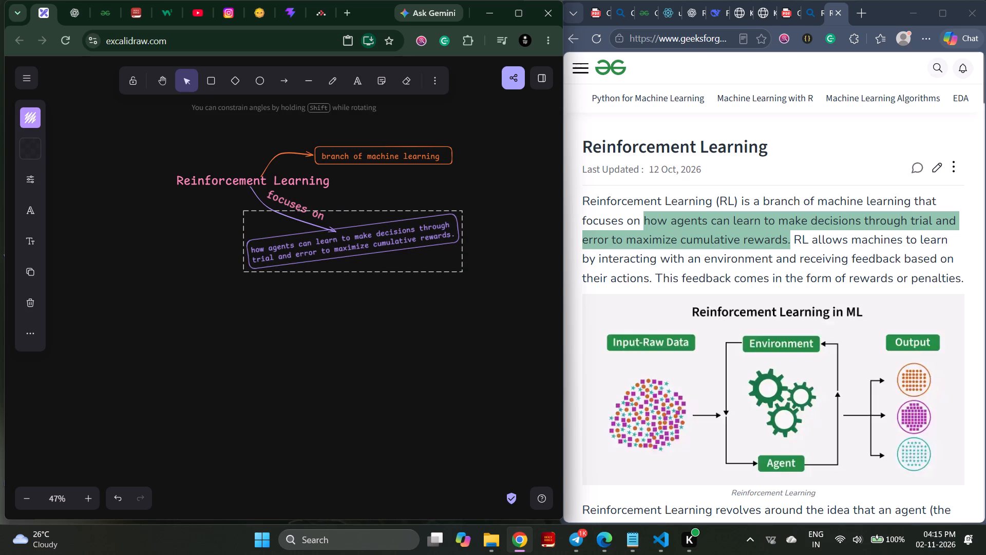
{"action": "left_click_drag", "start_coordinate": [348, 206], "coordinate": [347, 205]}
{"action": "left_click", "coordinate": [323, 331]}
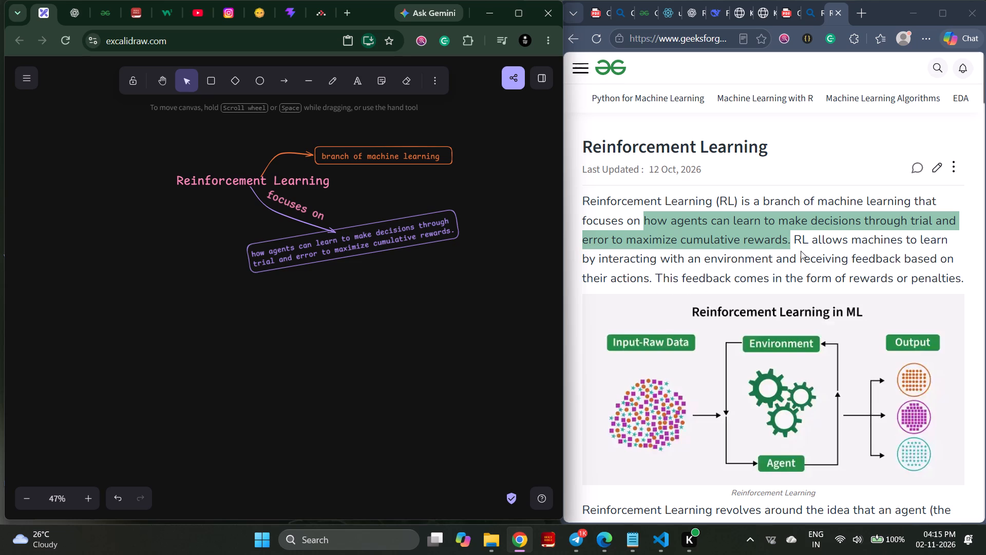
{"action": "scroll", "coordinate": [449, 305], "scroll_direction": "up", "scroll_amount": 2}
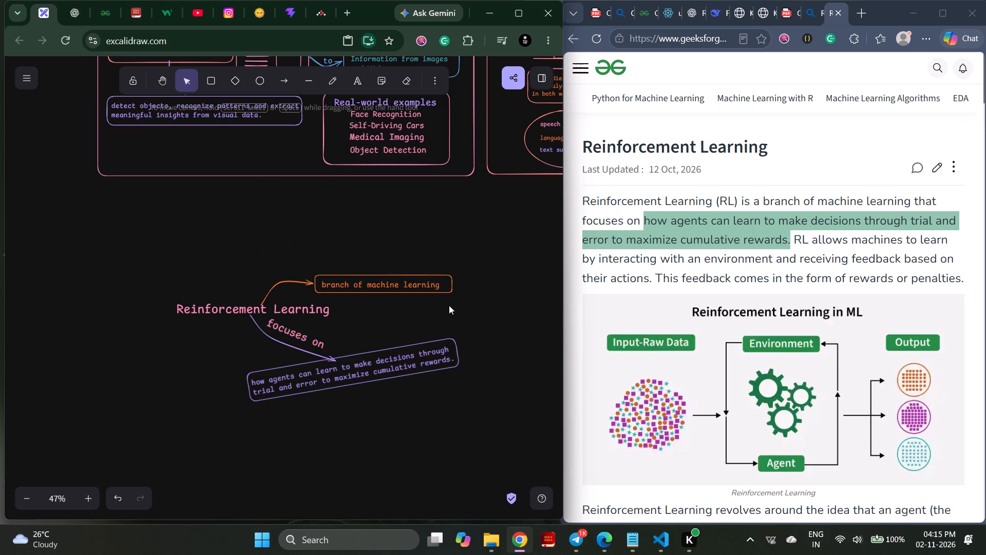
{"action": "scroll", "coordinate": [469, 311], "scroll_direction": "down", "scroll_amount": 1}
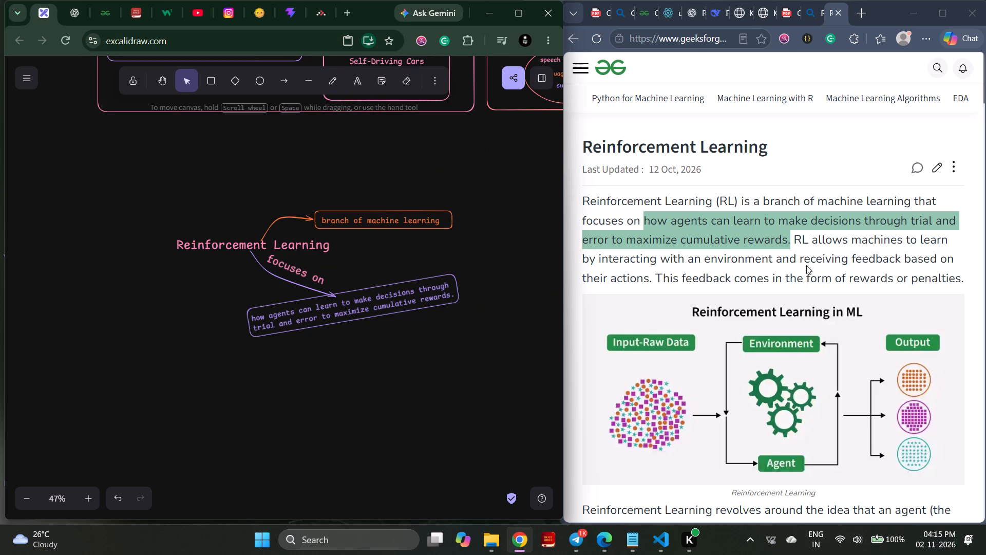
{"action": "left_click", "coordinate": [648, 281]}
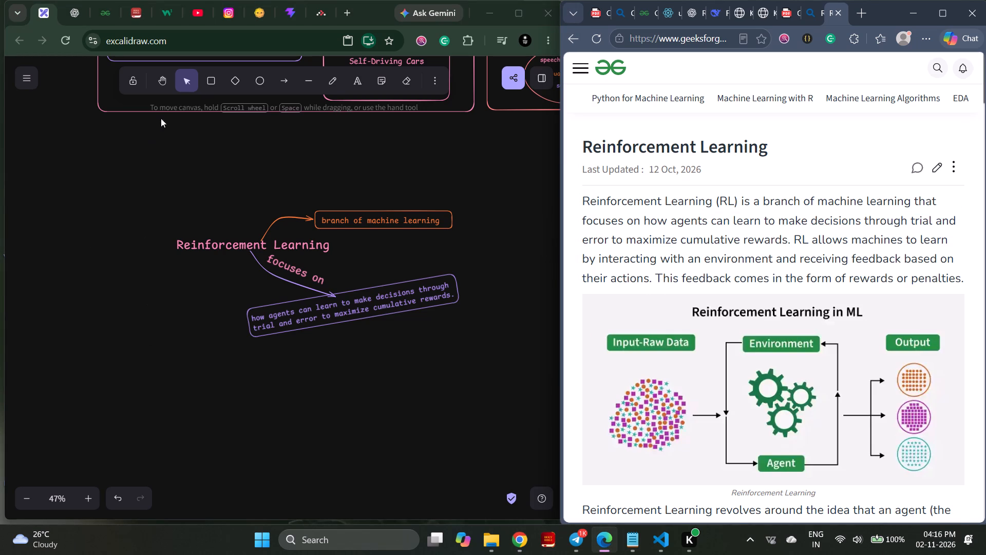
Duplicate the "machines" screen icon inside the Computer Vision diagram.
{"action": "scroll", "coordinate": [222, 194], "scroll_direction": "up", "scroll_amount": 3}
{"action": "double_click", "coordinate": [263, 193]}
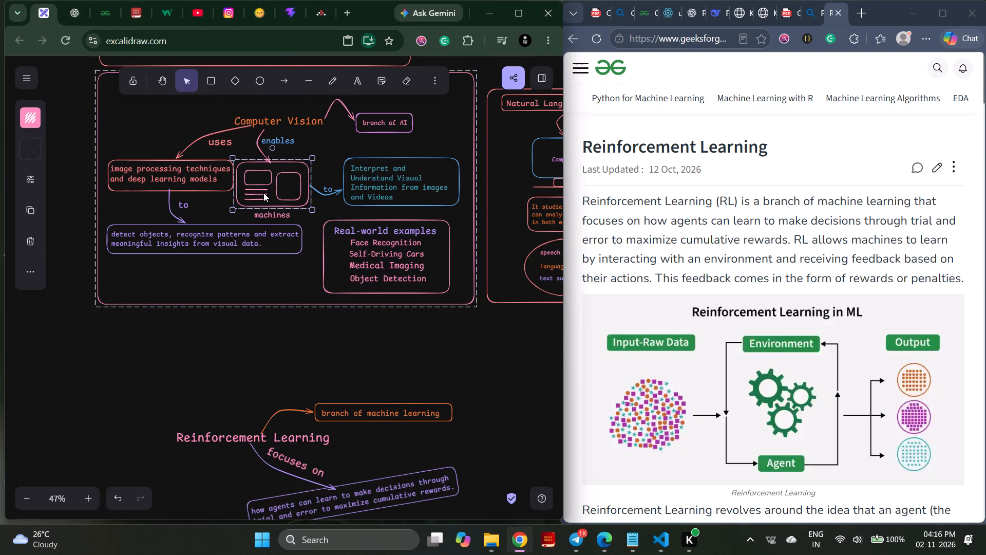
{"action": "left_click", "coordinate": [32, 207]}
{"action": "left_click", "coordinate": [89, 315]}
Ungroup the whole Computer Vision diagram so the duplicated icon can be moved separately.
{"action": "scroll", "coordinate": [246, 258], "scroll_direction": "up", "scroll_amount": 1}
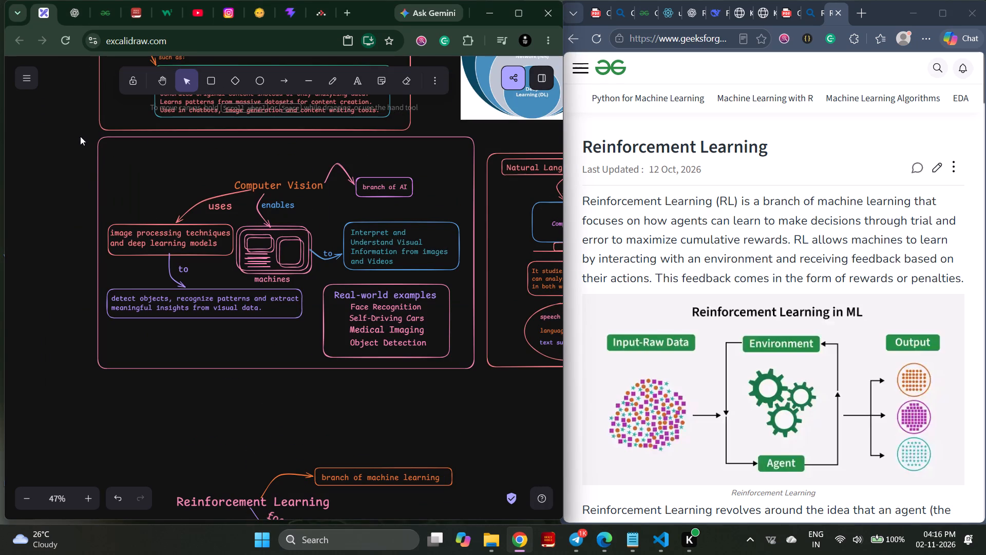
{"action": "left_click_drag", "start_coordinate": [73, 129], "coordinate": [516, 381]}
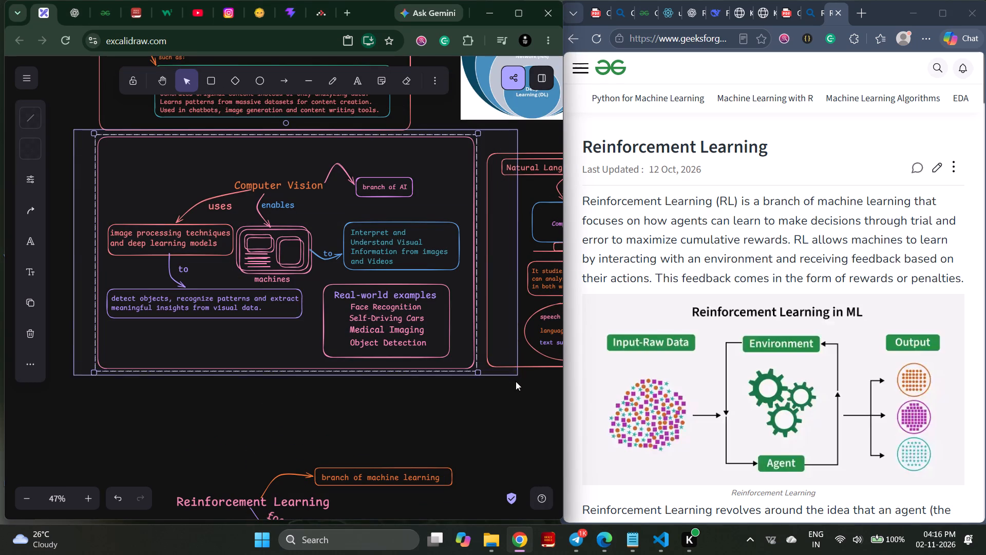
{"action": "left_click_drag", "start_coordinate": [516, 381], "coordinate": [508, 414]}
{"action": "left_click", "coordinate": [26, 357]}
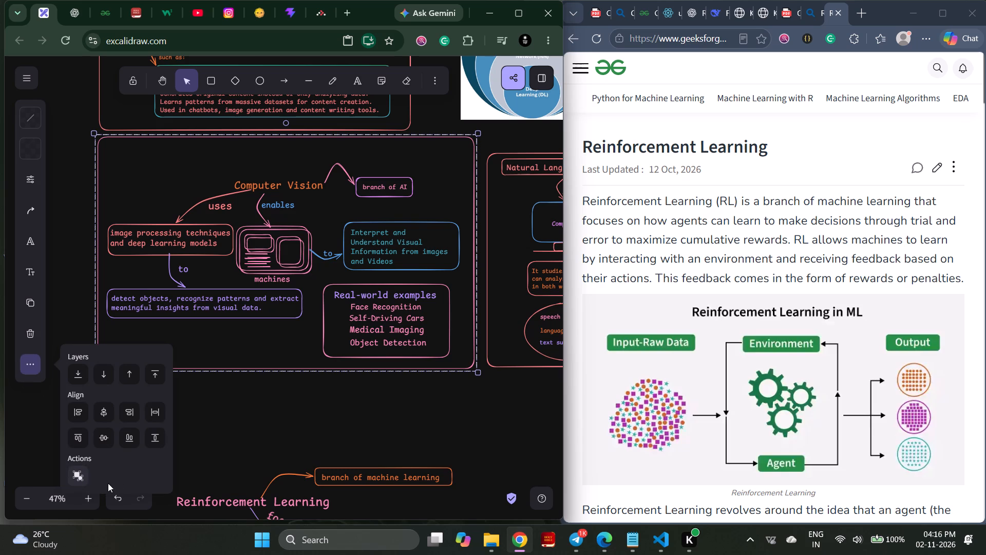
{"action": "left_click", "coordinate": [77, 477]}
{"action": "left_click", "coordinate": [281, 438]}
Move the duplicated "machines" icon out of the Computer Vision diagram to the empty area above the "Reinforcement Learning" heading.
{"action": "left_click", "coordinate": [269, 252]}
{"action": "left_click_drag", "start_coordinate": [287, 252], "coordinate": [171, 455]}
{"action": "left_click", "coordinate": [213, 393]}
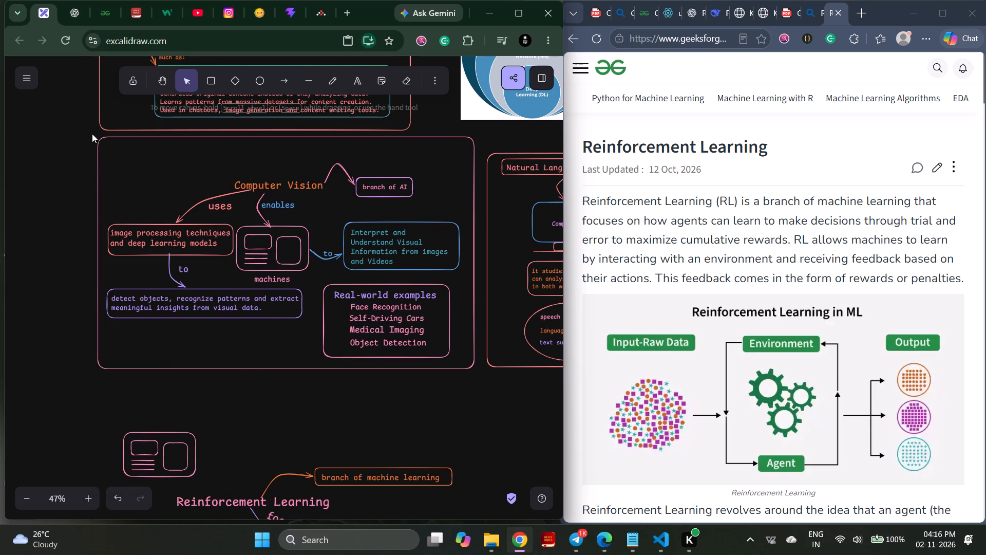
Select the entire Computer Vision diagram with its frame and group it again.
{"action": "left_click_drag", "start_coordinate": [84, 127], "coordinate": [506, 240]}
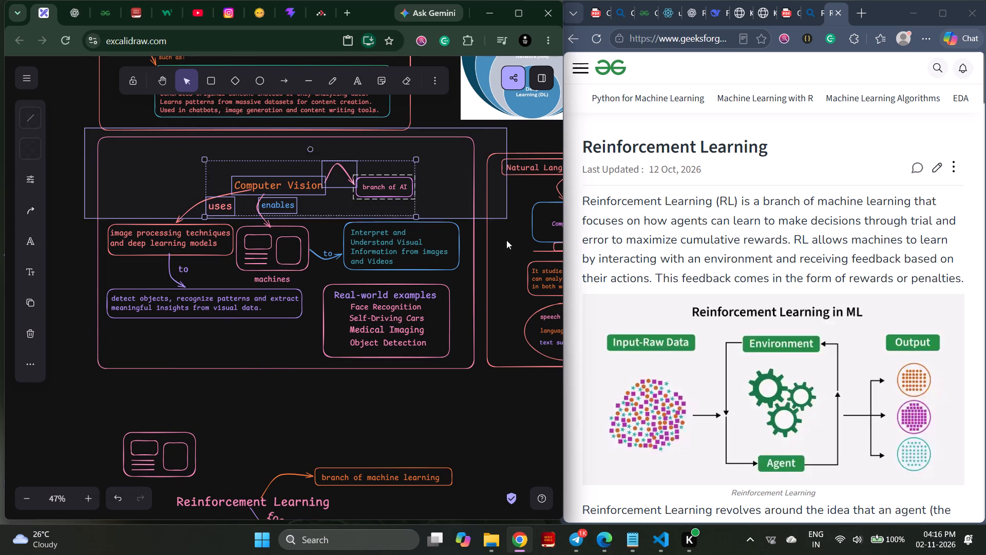
{"action": "left_click_drag", "start_coordinate": [506, 240], "coordinate": [482, 392]}
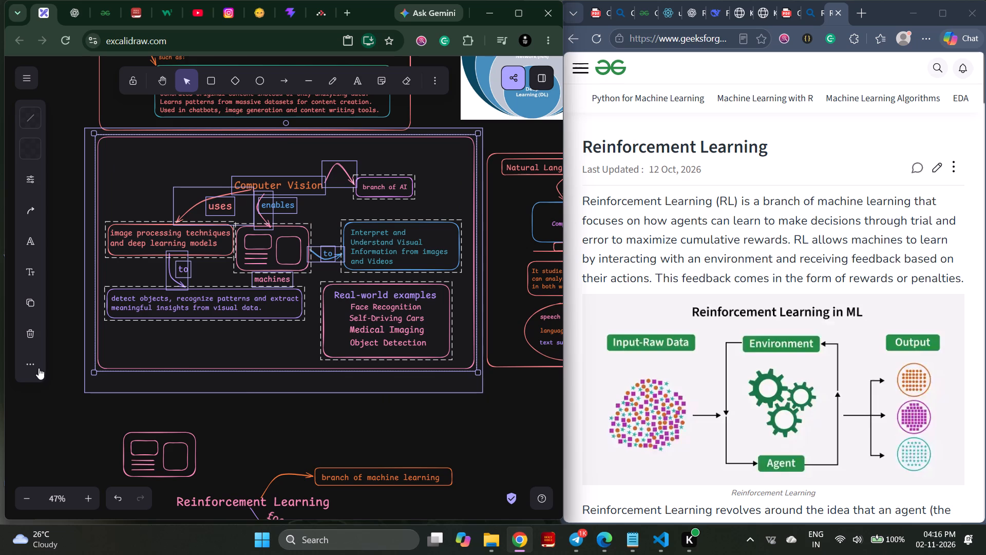
{"action": "left_click", "coordinate": [32, 365]}
{"action": "left_click", "coordinate": [78, 469]}
{"action": "left_click", "coordinate": [263, 428]}
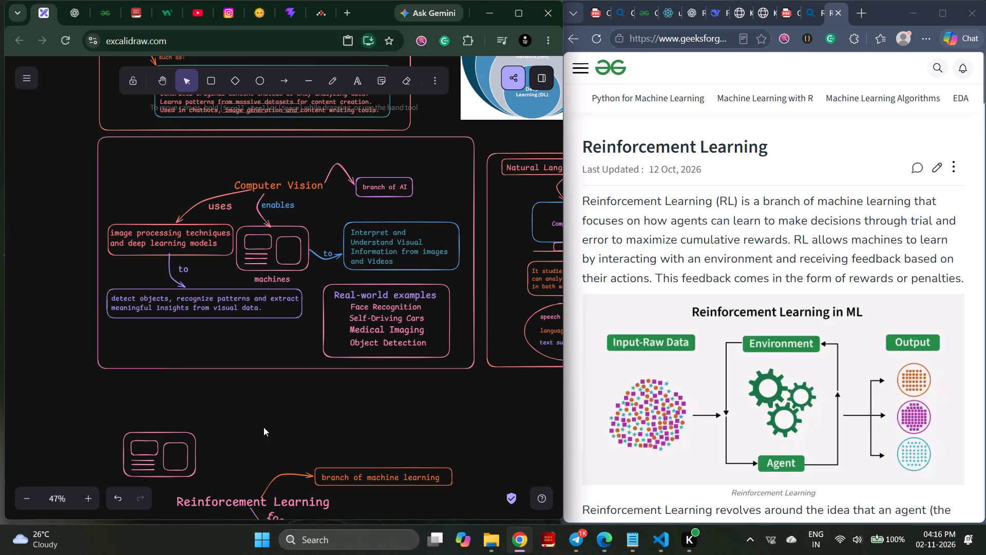
Move the duplicated "machines" icon below and left of the "Reinforcement Learning" heading, beside the "how agents can learn" box.
{"action": "scroll", "coordinate": [267, 402], "scroll_direction": "down", "scroll_amount": 3}
{"action": "left_click", "coordinate": [142, 257]}
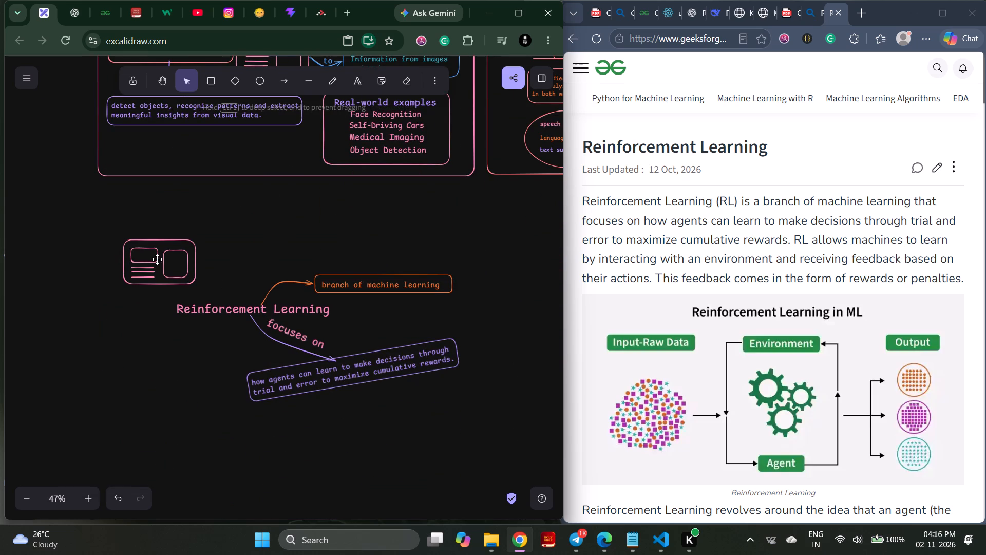
{"action": "left_click", "coordinate": [154, 274]}
{"action": "left_click_drag", "start_coordinate": [159, 262], "coordinate": [171, 414]}
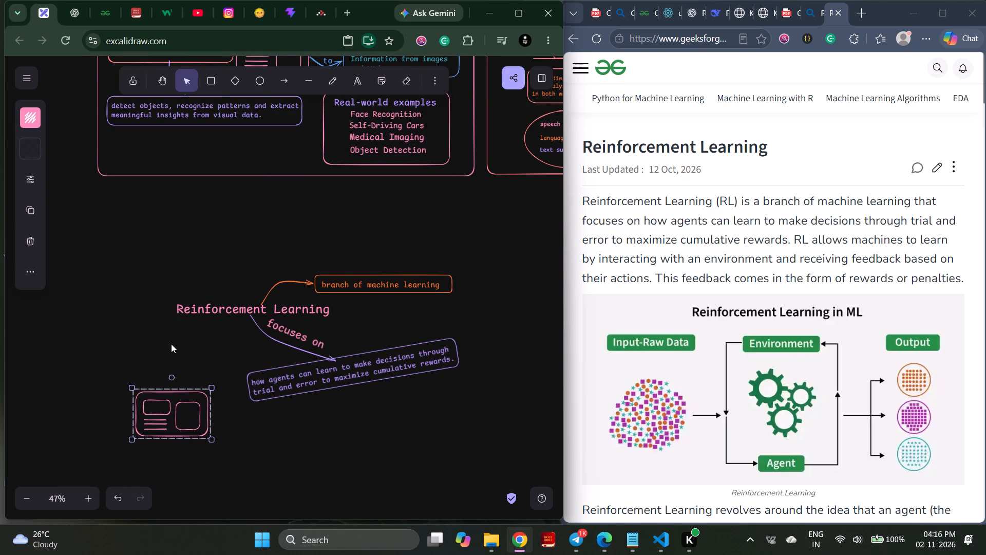
{"action": "left_click", "coordinate": [172, 342]}
Draw a pink curved arrow from the "Reinforcement Learning" heading down to the top of the duplicated icon.
{"action": "left_click", "coordinate": [287, 75]}
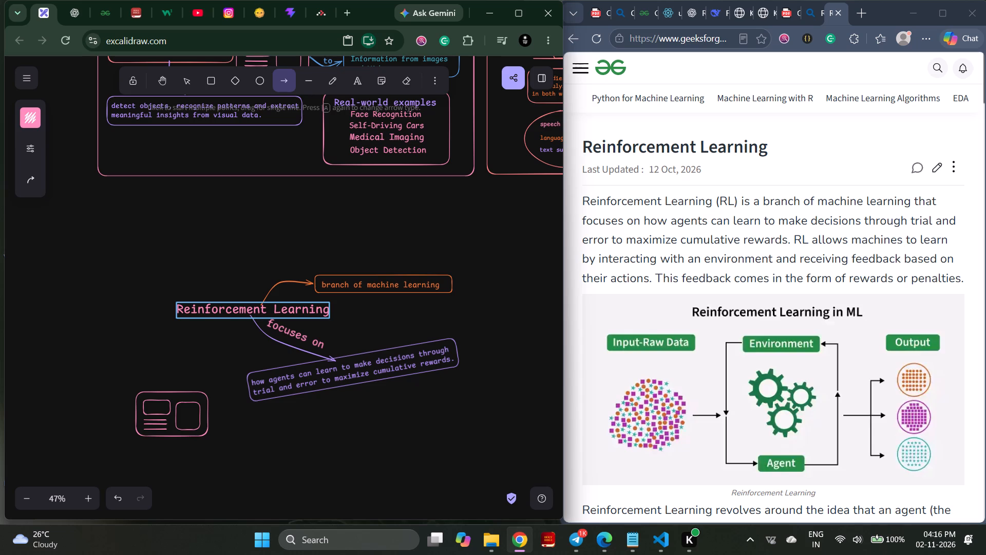
{"action": "left_click_drag", "start_coordinate": [253, 316], "coordinate": [180, 389]}
{"action": "left_click_drag", "start_coordinate": [213, 356], "coordinate": [214, 356]}
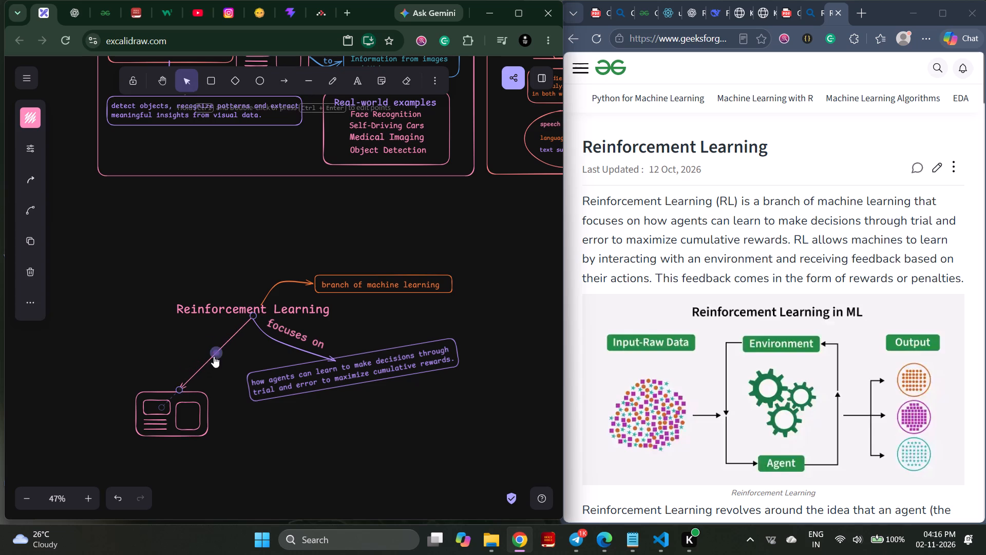
{"action": "left_click_drag", "start_coordinate": [214, 356], "coordinate": [172, 350]}
{"action": "left_click", "coordinate": [242, 357]}
{"action": "left_click", "coordinate": [227, 411]}
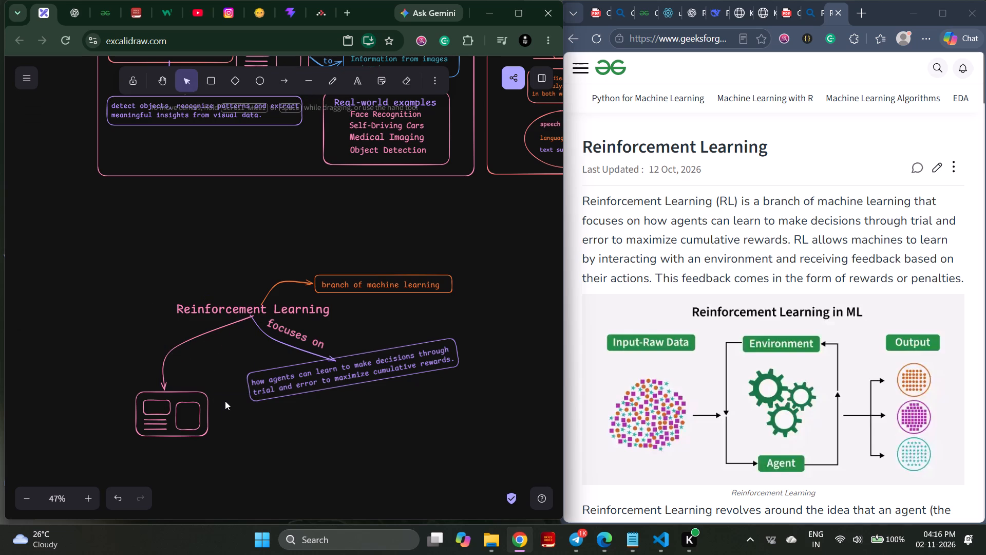
Add the label "allows" beside the pink arrow, enlarge it and place it just inside the arrow's curve.
{"action": "double_click", "coordinate": [178, 358]}
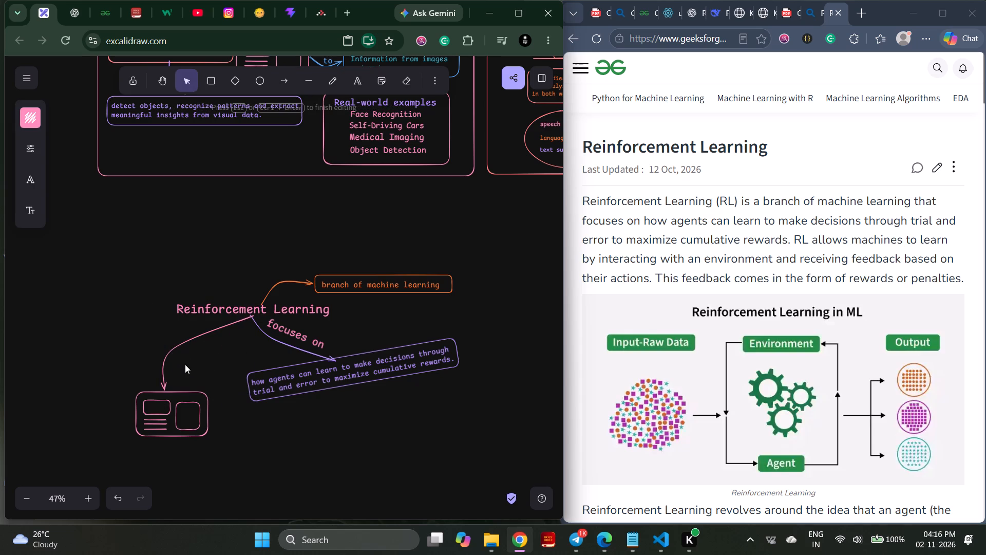
{"action": "key", "text": "a"}
{"action": "key", "text": "l"}
{"action": "type", "text": "lows"}
{"action": "left_click", "coordinate": [201, 385]}
{"action": "left_click", "coordinate": [188, 359]}
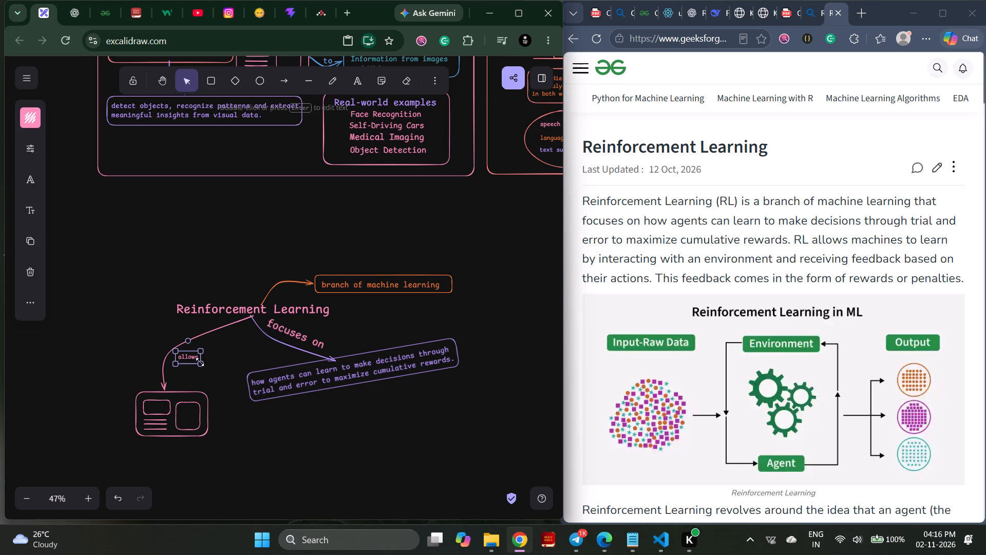
{"action": "left_click_drag", "start_coordinate": [200, 361], "coordinate": [202, 368]}
{"action": "left_click_drag", "start_coordinate": [191, 358], "coordinate": [202, 348]}
{"action": "left_click", "coordinate": [203, 378]}
Move the icon up and right beneath the "allows" label, and nudge the label down to sit just above it.
{"action": "left_click", "coordinate": [186, 399]}
{"action": "left_click_drag", "start_coordinate": [176, 403], "coordinate": [196, 380]}
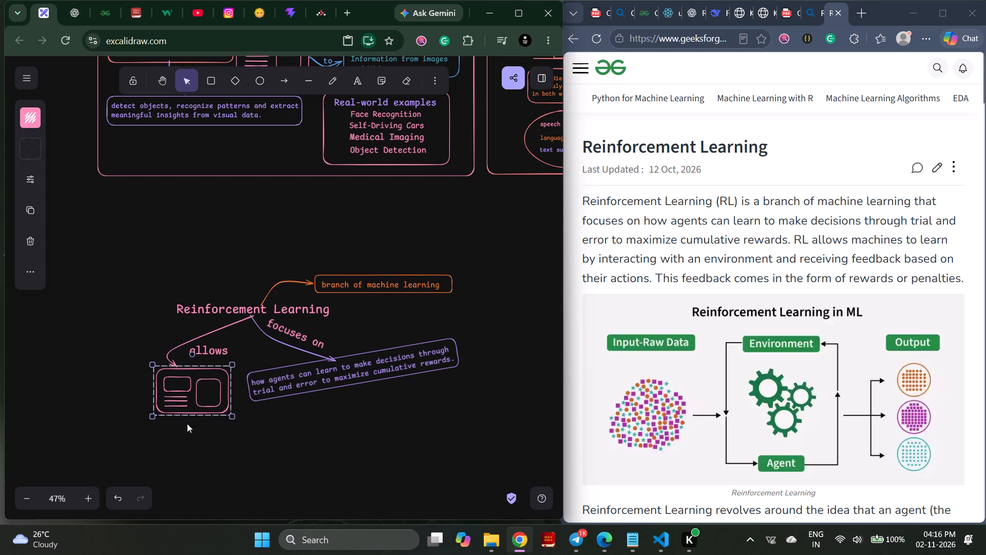
{"action": "left_click", "coordinate": [187, 424]}
{"action": "left_click_drag", "start_coordinate": [209, 347], "coordinate": [208, 352]}
{"action": "left_click", "coordinate": [242, 341]}
Add the caption "machines" under the icon, enlarge it slightly and centre it below the icon.
{"action": "double_click", "coordinate": [158, 421]}
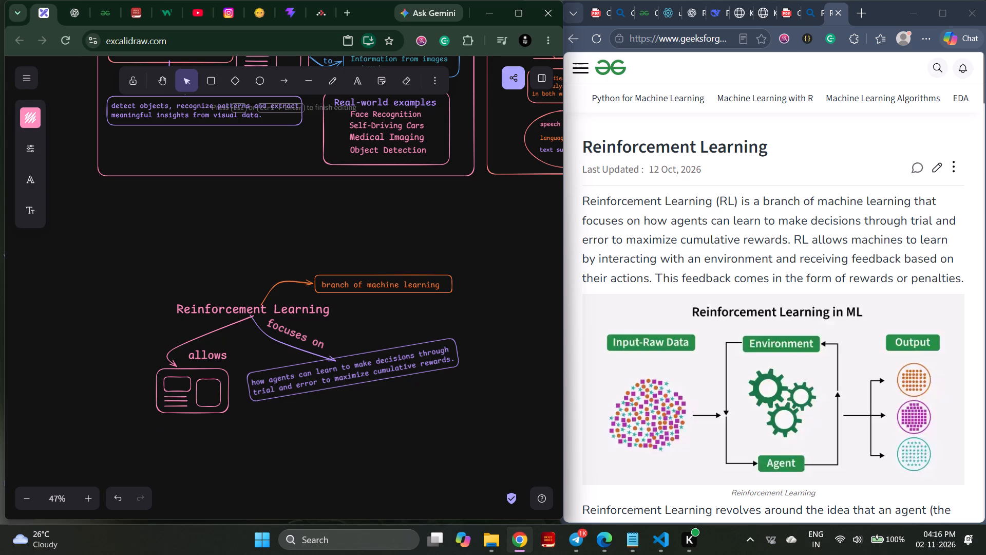
{"action": "type", "text": "achines"}
{"action": "key", "text": "BackSpace"}
{"action": "key", "text": "BackSpace"}
{"action": "key", "text": "BackSpace"}
{"action": "key", "text": "BackSpace"}
{"action": "key", "text": "BackSpace"}
{"action": "key", "text": "BackSpace"}
{"action": "key", "text": "BackSpace"}
{"action": "type", "text": "machines"}
{"action": "left_click", "coordinate": [160, 447]}
{"action": "left_click", "coordinate": [173, 422]}
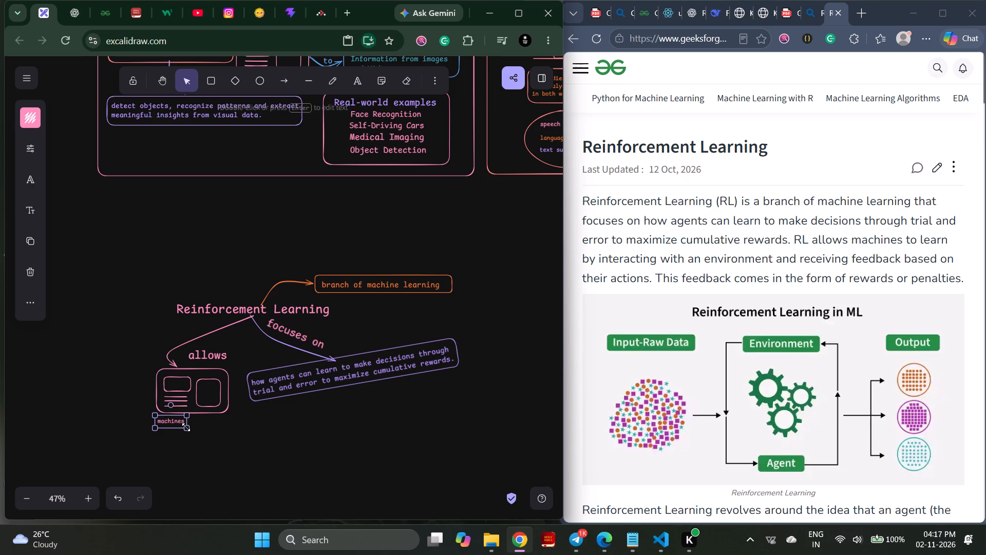
{"action": "left_click_drag", "start_coordinate": [186, 428], "coordinate": [191, 431]}
{"action": "left_click_drag", "start_coordinate": [181, 423], "coordinate": [195, 421]}
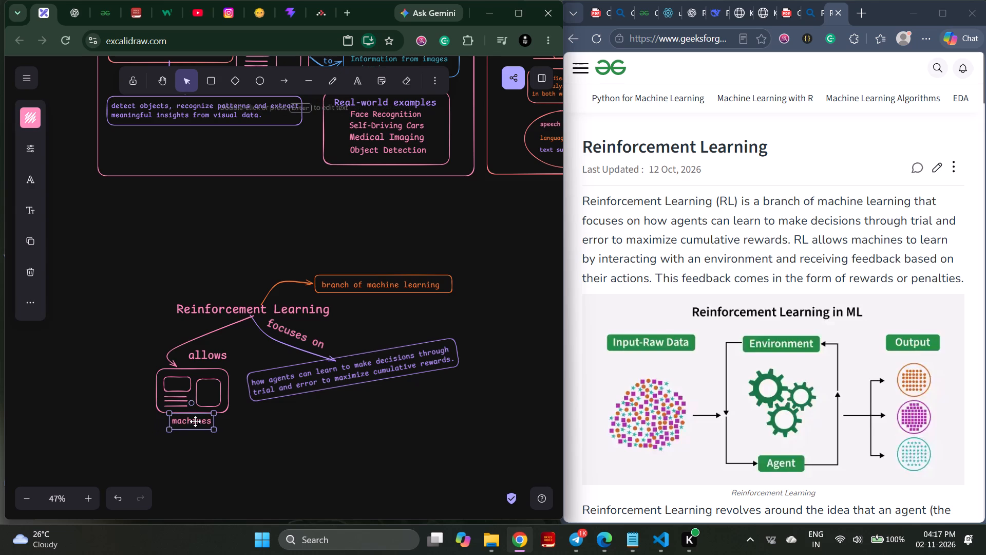
{"action": "left_click_drag", "start_coordinate": [195, 421], "coordinate": [195, 421]}
{"action": "left_click", "coordinate": [268, 424]}
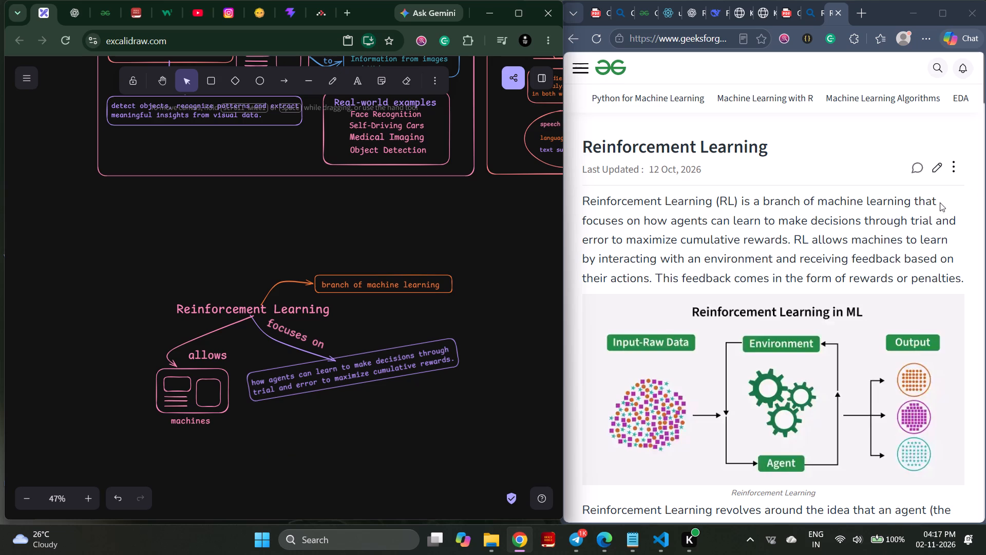
Copy "to learn by interacting with an environment and receiving feedback based on their actions." from the article into a new text below the purple box.
{"action": "left_click_drag", "start_coordinate": [905, 234], "coordinate": [856, 261]}
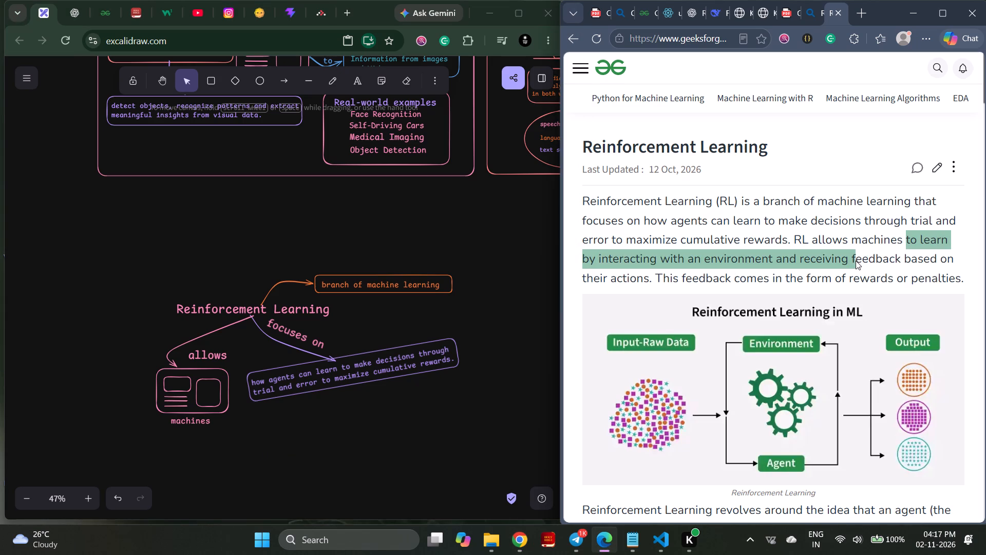
{"action": "left_click_drag", "start_coordinate": [856, 261], "coordinate": [858, 261]}
{"action": "left_click_drag", "start_coordinate": [858, 261], "coordinate": [913, 261]}
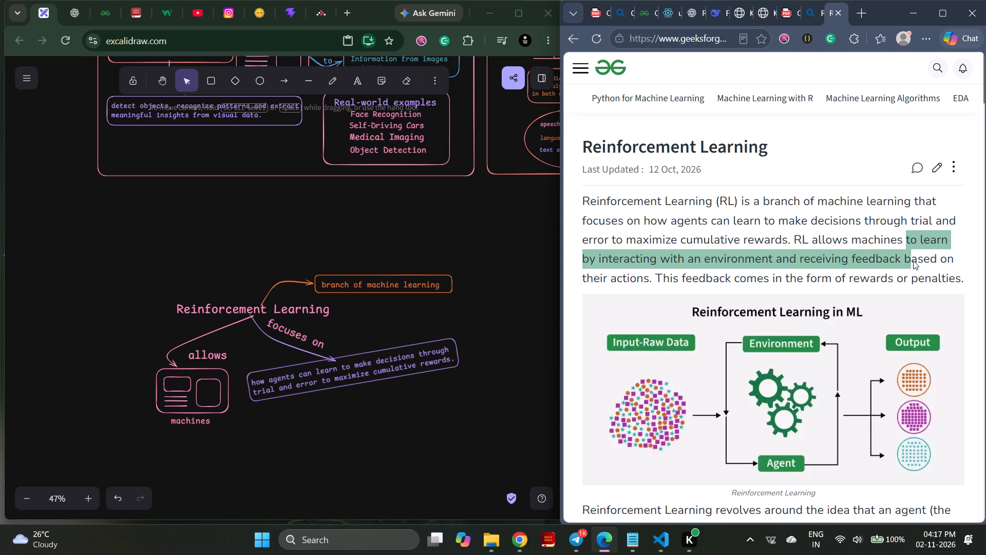
{"action": "left_click_drag", "start_coordinate": [913, 261], "coordinate": [653, 282]}
{"action": "key", "text": "ctrl+c"}
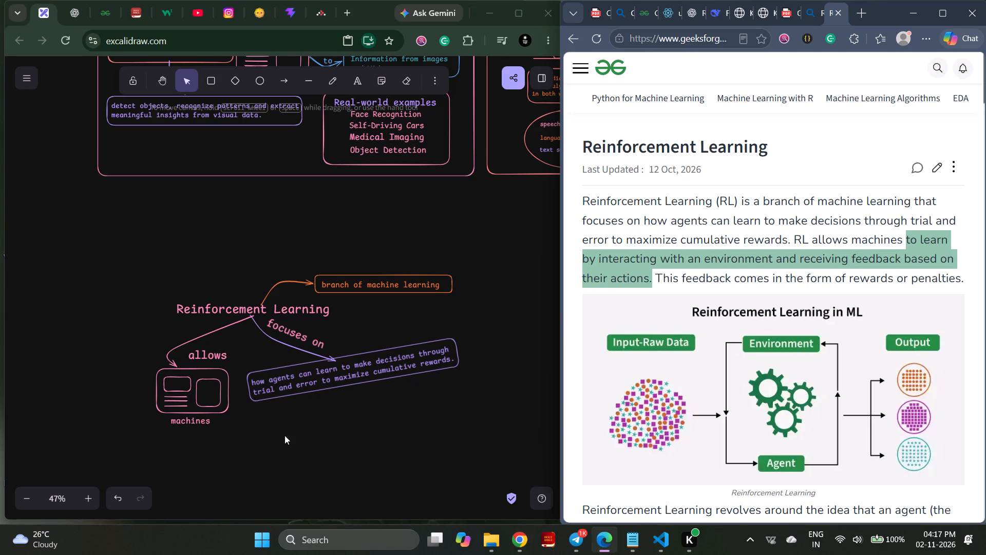
{"action": "double_click", "coordinate": [285, 435]}
{"action": "key", "text": "ctrl+v"}
{"action": "left_click", "coordinate": [343, 455]}
Narrow the pasted note to break after "environment", enlarge its text slightly and move it below and right of the "machines" caption.
{"action": "left_click", "coordinate": [344, 438]}
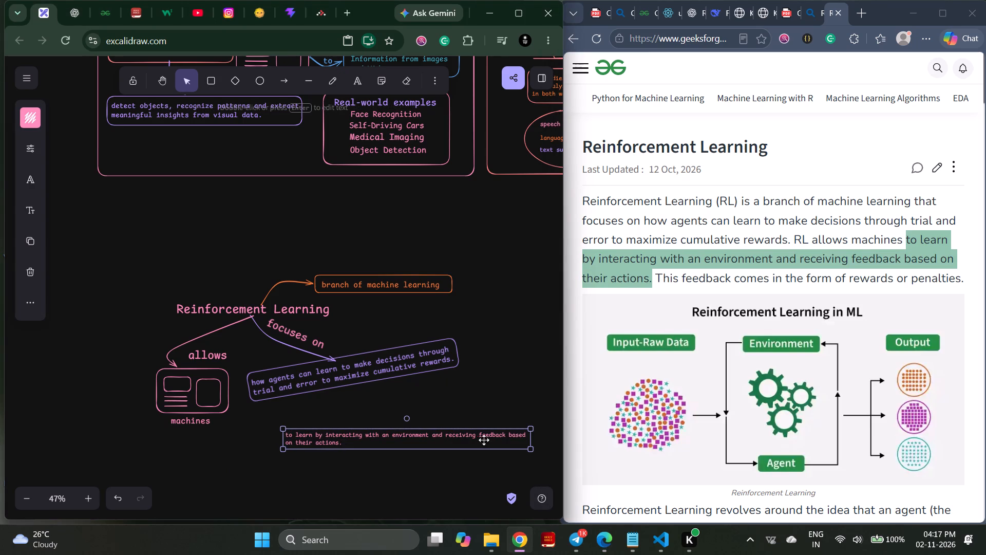
{"action": "left_click_drag", "start_coordinate": [529, 440], "coordinate": [442, 432]}
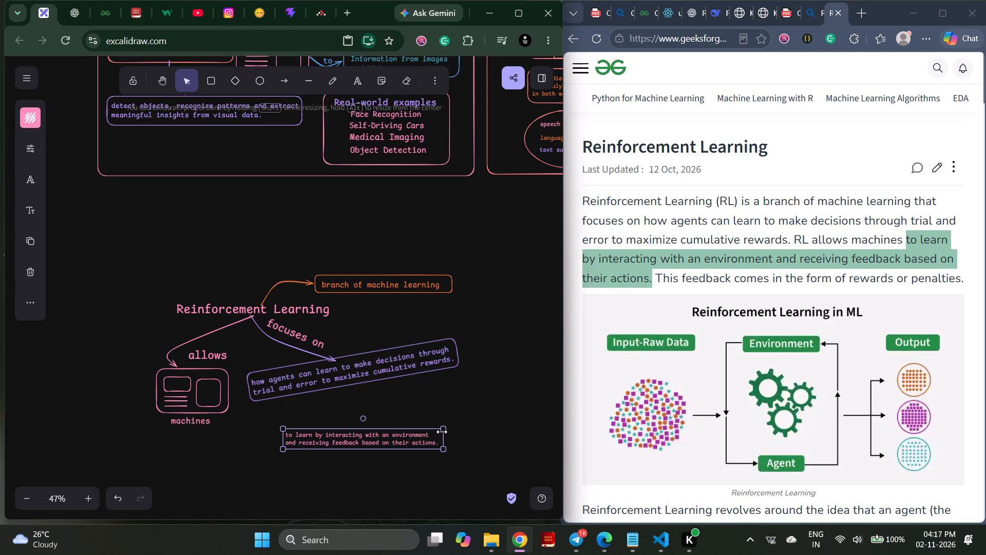
{"action": "left_click_drag", "start_coordinate": [442, 432], "coordinate": [441, 431]}
{"action": "left_click", "coordinate": [472, 439]}
{"action": "left_click", "coordinate": [391, 440]}
{"action": "left_click", "coordinate": [443, 449]}
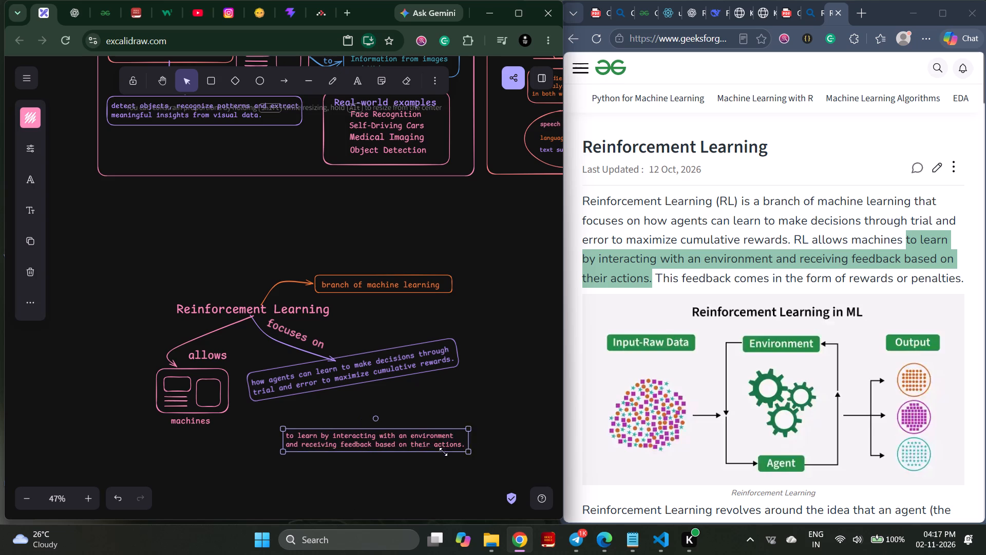
{"action": "left_click_drag", "start_coordinate": [432, 442], "coordinate": [368, 450]}
{"action": "left_click", "coordinate": [390, 425]}
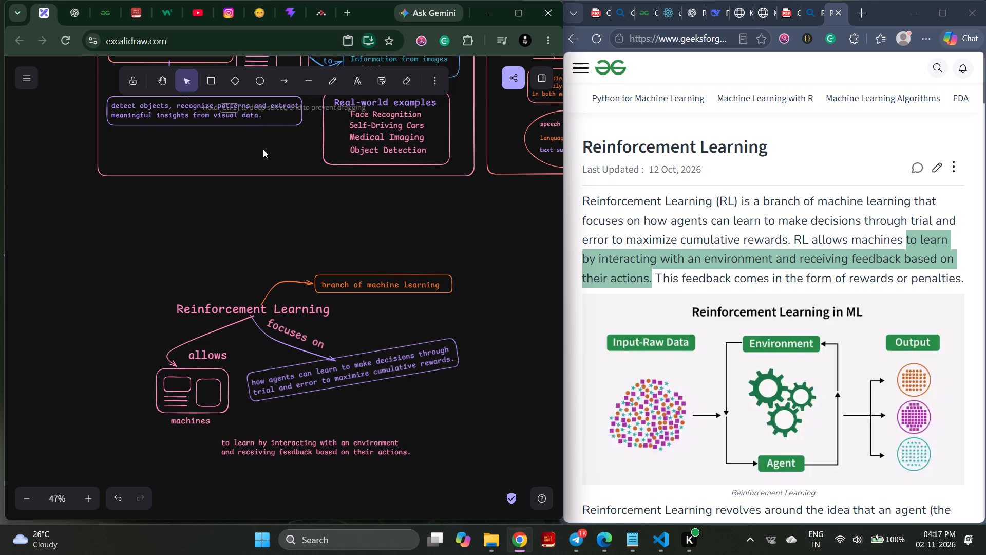
Draw a pink curved arrow from the right side of the machines icon to the "to learn by interacting" note.
{"action": "left_click", "coordinate": [283, 79]}
{"action": "left_click_drag", "start_coordinate": [227, 391], "coordinate": [239, 397]}
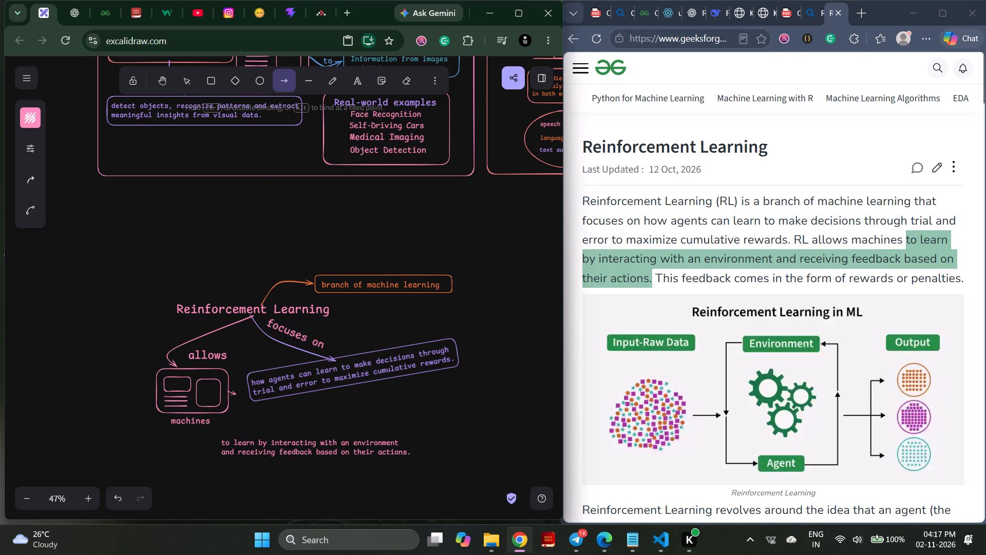
{"action": "left_click_drag", "start_coordinate": [239, 397], "coordinate": [282, 432]}
{"action": "left_click_drag", "start_coordinate": [255, 409], "coordinate": [237, 422]}
{"action": "left_click_drag", "start_coordinate": [280, 431], "coordinate": [288, 436]}
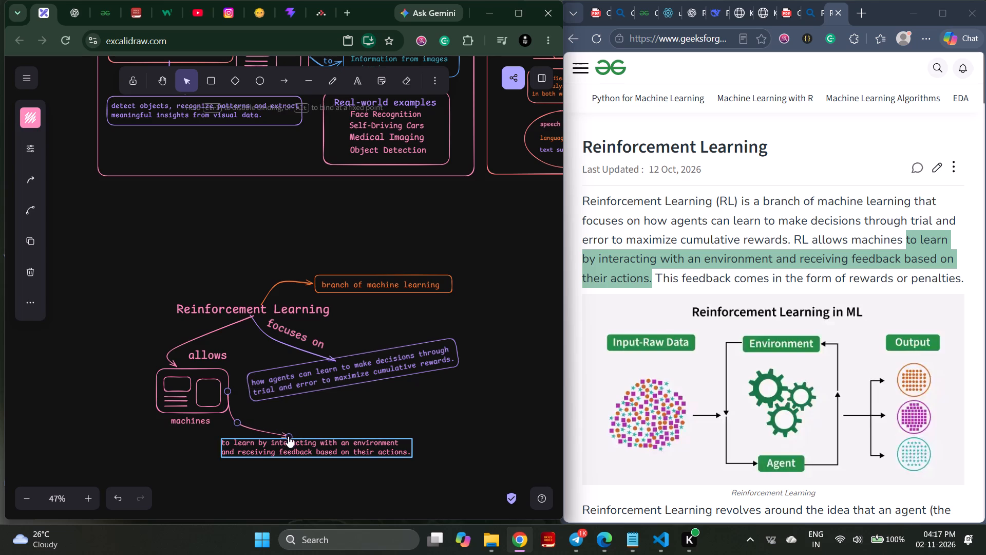
{"action": "left_click", "coordinate": [292, 423]}
{"action": "left_click", "coordinate": [300, 421]}
Move the purple "how agents can learn" box slightly up and right, away from the new pink arrow.
{"action": "left_click", "coordinate": [277, 395]}
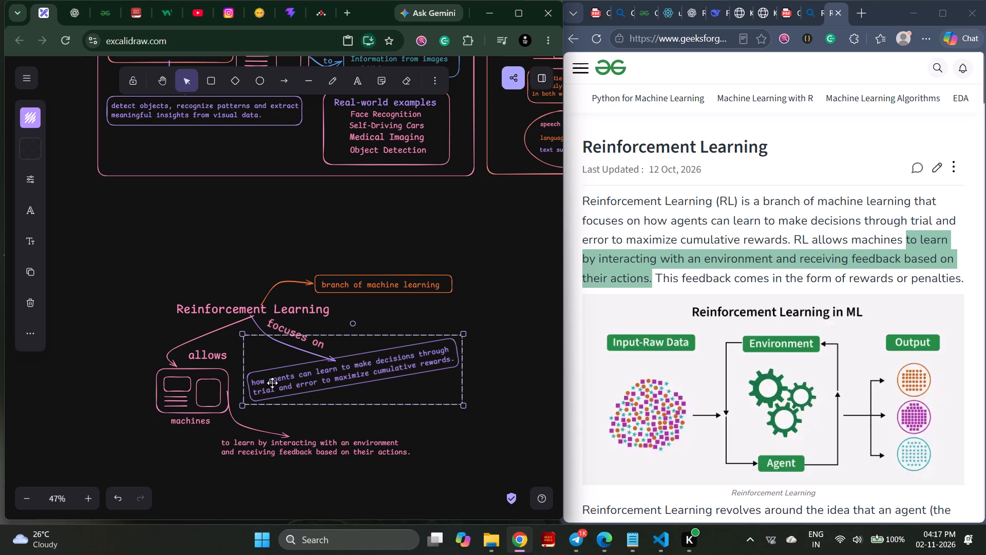
{"action": "left_click_drag", "start_coordinate": [270, 383], "coordinate": [275, 371]}
{"action": "left_click_drag", "start_coordinate": [275, 371], "coordinate": [275, 376]}
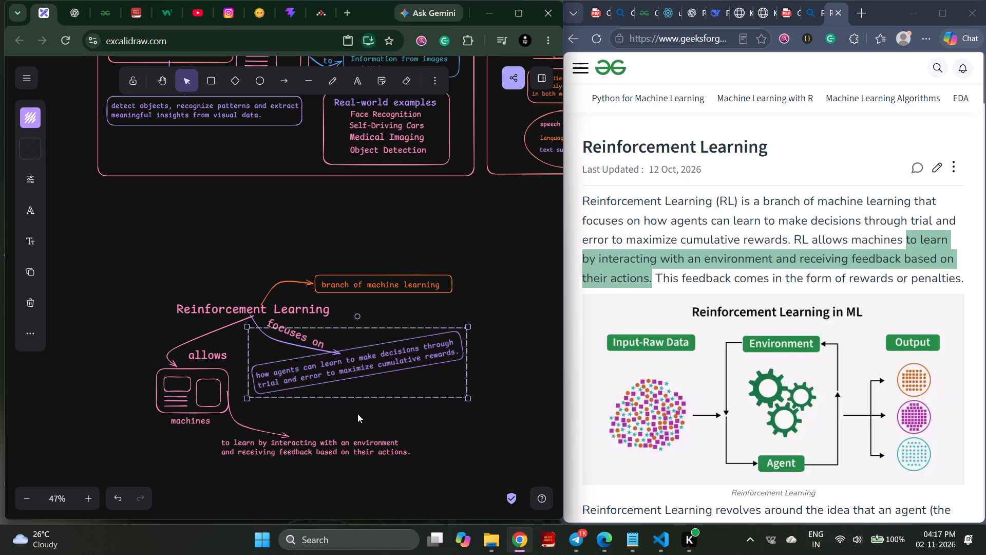
{"action": "left_click", "coordinate": [358, 415]}
Rebend the machines icon's arrow so it curves outward and points straight down at the left part of the note.
{"action": "left_click", "coordinate": [235, 421]}
{"action": "left_click_drag", "start_coordinate": [237, 422], "coordinate": [253, 405]}
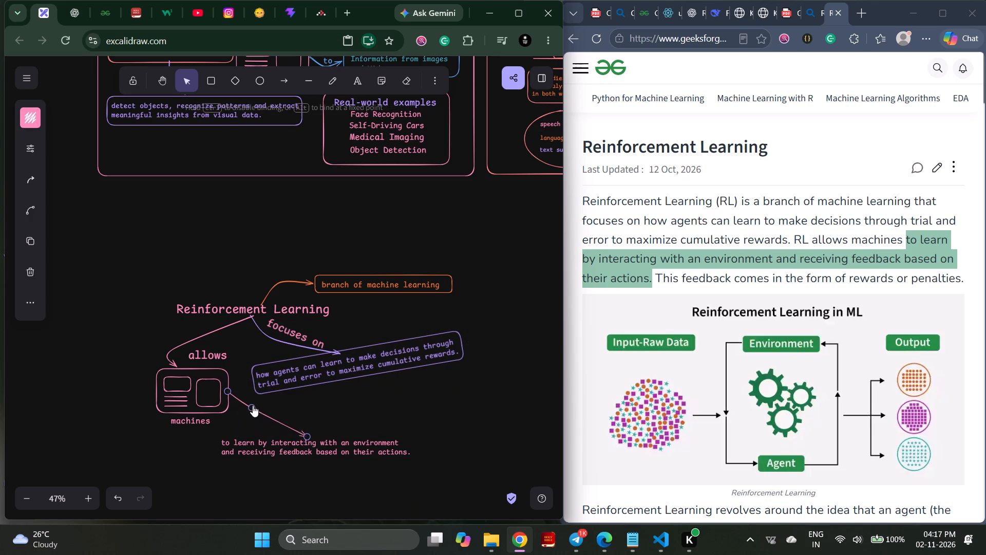
{"action": "left_click_drag", "start_coordinate": [253, 405], "coordinate": [259, 403]}
{"action": "left_click_drag", "start_coordinate": [307, 435], "coordinate": [258, 429]}
{"action": "left_click_drag", "start_coordinate": [258, 429], "coordinate": [257, 429]}
{"action": "left_click", "coordinate": [316, 411]}
Add the label "to", enlarge it and place it inside the curve of the arrow leading to the note.
{"action": "double_click", "coordinate": [270, 414]}
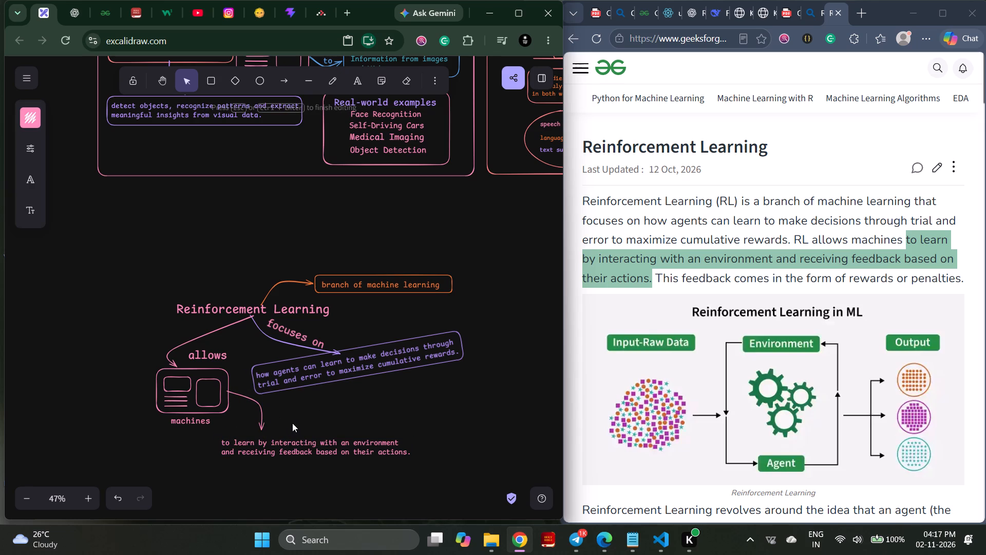
{"action": "type", "text": "to"}
{"action": "left_click", "coordinate": [314, 423]}
{"action": "left_click", "coordinate": [274, 419]}
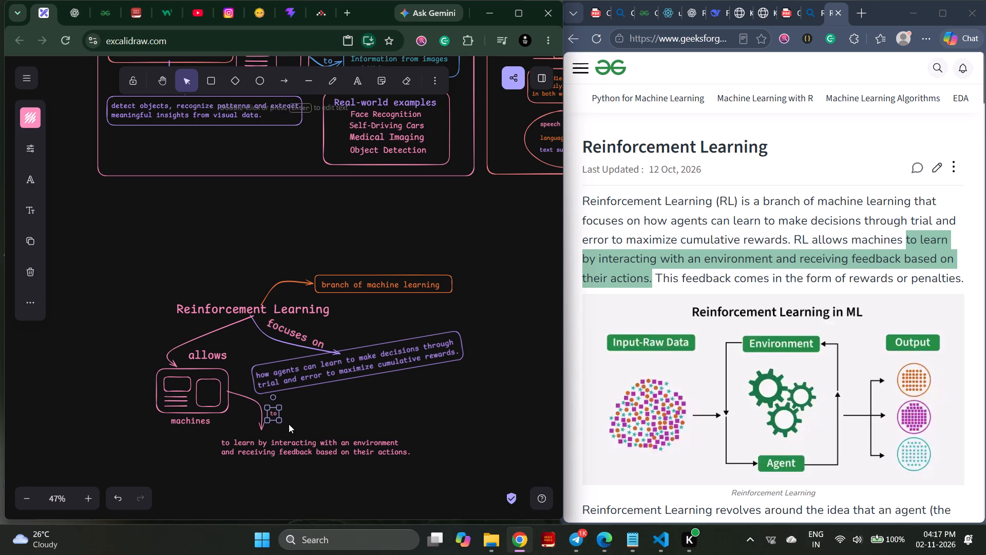
{"action": "left_click_drag", "start_coordinate": [280, 420], "coordinate": [286, 424]}
{"action": "left_click_drag", "start_coordinate": [273, 416], "coordinate": [249, 414]}
{"action": "left_click_drag", "start_coordinate": [249, 414], "coordinate": [249, 414]}
{"action": "left_click", "coordinate": [301, 416]}
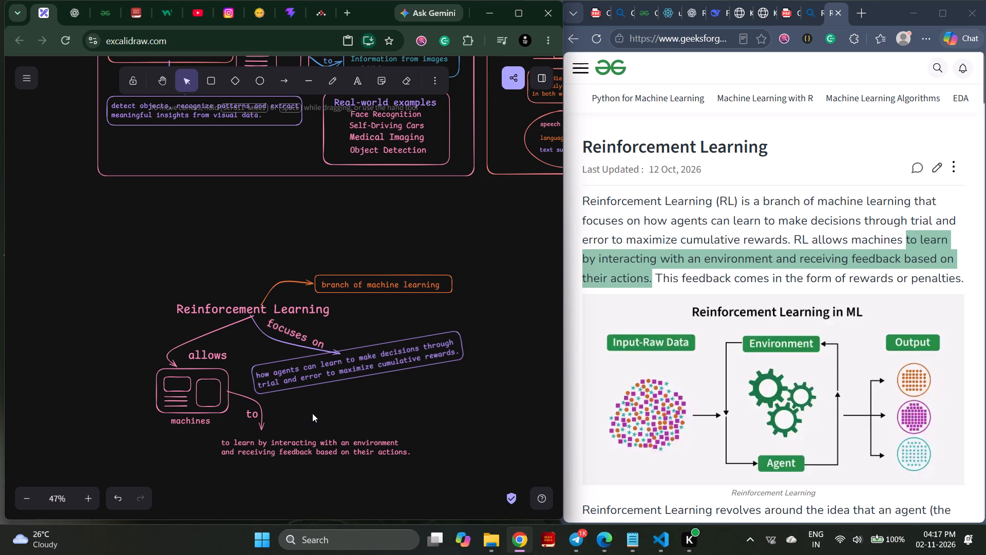
Delete the leading word "to" from the note so it starts with "learn by interacting".
{"action": "left_click", "coordinate": [227, 440]}
{"action": "left_click", "coordinate": [234, 442]}
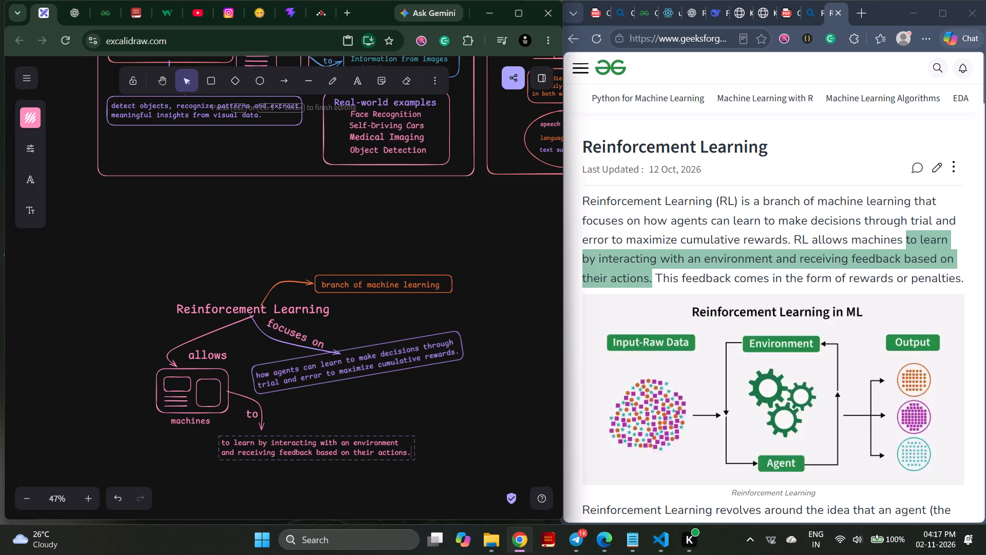
{"action": "key", "text": "BackSpace"}
{"action": "key", "text": "BackSpace"}
{"action": "key", "text": "BackSpace"}
{"action": "left_click", "coordinate": [294, 413]}
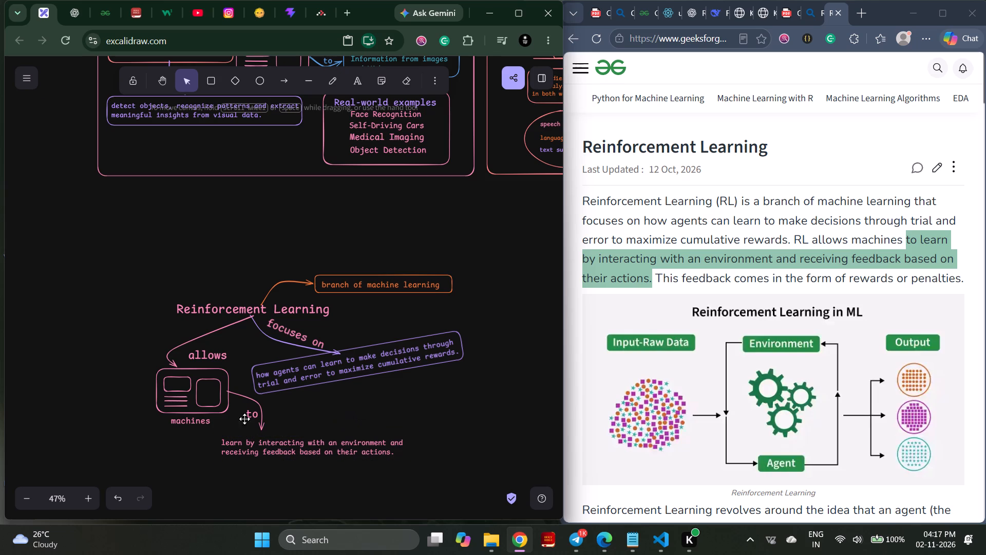
Shift the purple "how agents can learn" box slightly further right.
{"action": "left_click_drag", "start_coordinate": [272, 387], "coordinate": [283, 387]}
{"action": "left_click", "coordinate": [307, 420]}
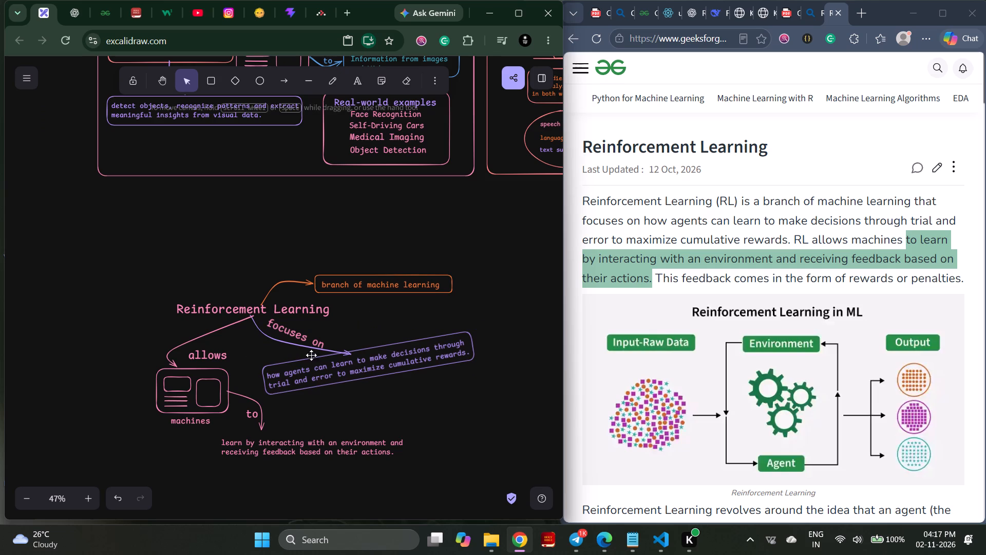
Reshape the purple arrow by moving its bend slightly down and right, clear of the "focuses on" label.
{"action": "left_click", "coordinate": [311, 347]}
{"action": "left_click", "coordinate": [266, 335]}
{"action": "left_click_drag", "start_coordinate": [268, 338], "coordinate": [274, 341]}
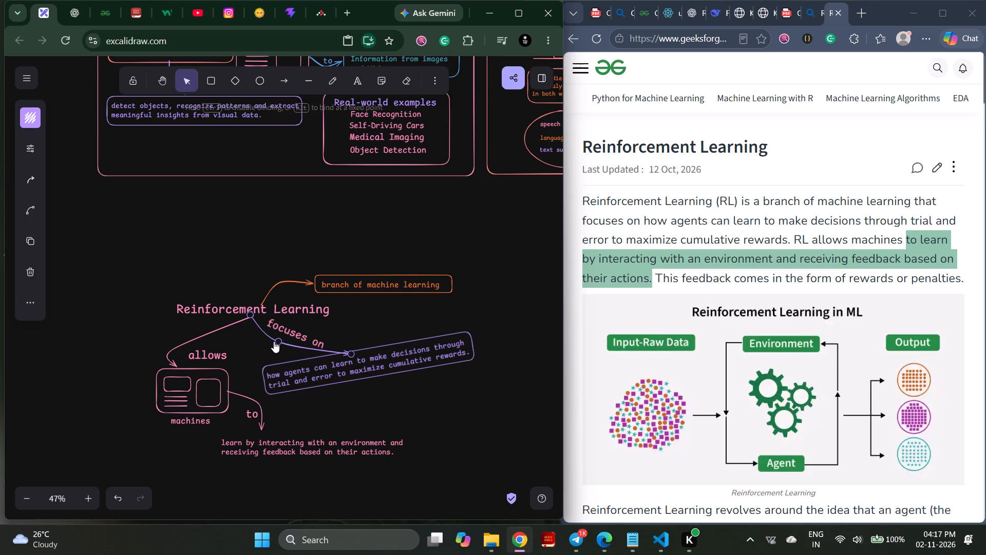
{"action": "left_click_drag", "start_coordinate": [274, 341], "coordinate": [275, 343]}
{"action": "left_click", "coordinate": [406, 324]}
Nudge the "focuses on" label and rotate it to a gentler slant along the purple arrow.
{"action": "left_click", "coordinate": [282, 335]}
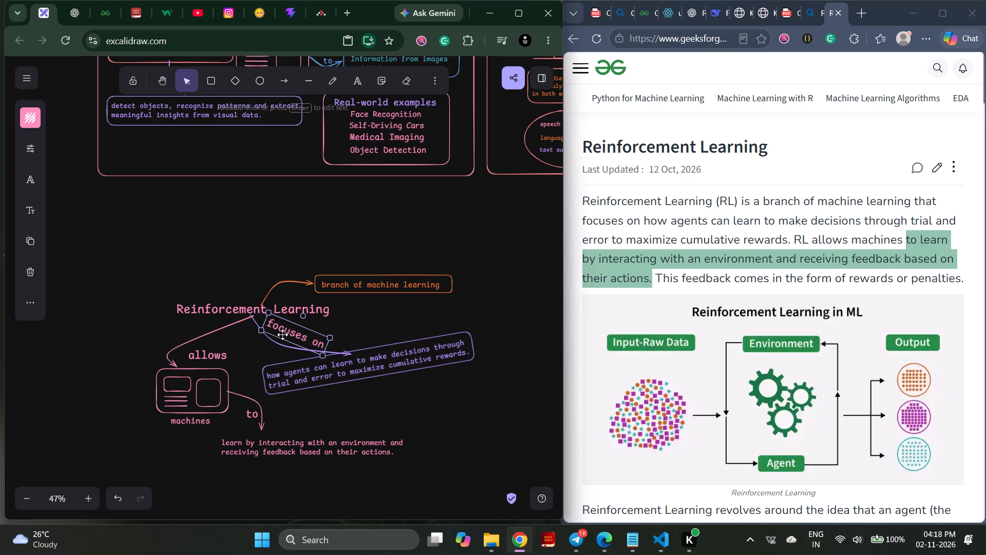
{"action": "left_click", "coordinate": [294, 330]}
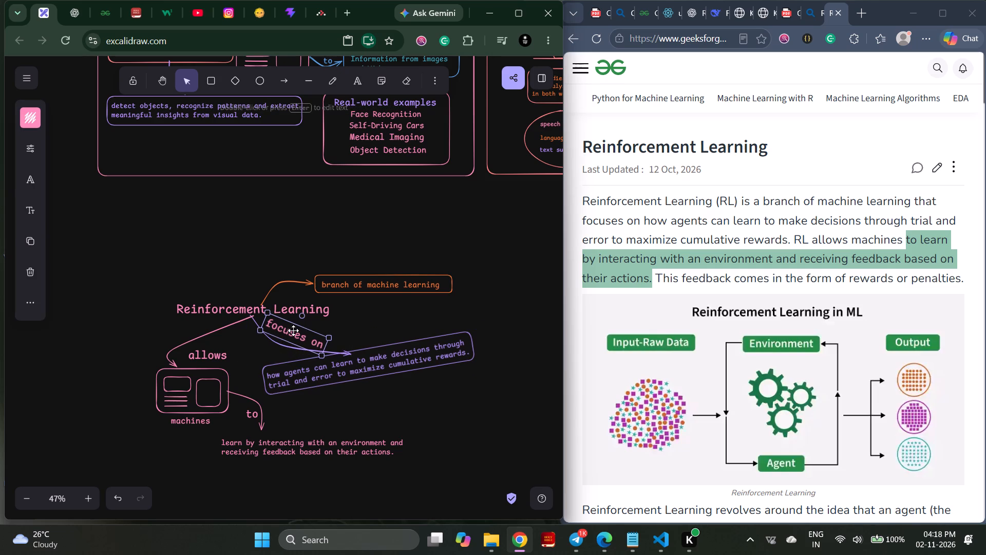
{"action": "left_click_drag", "start_coordinate": [305, 320], "coordinate": [304, 320]}
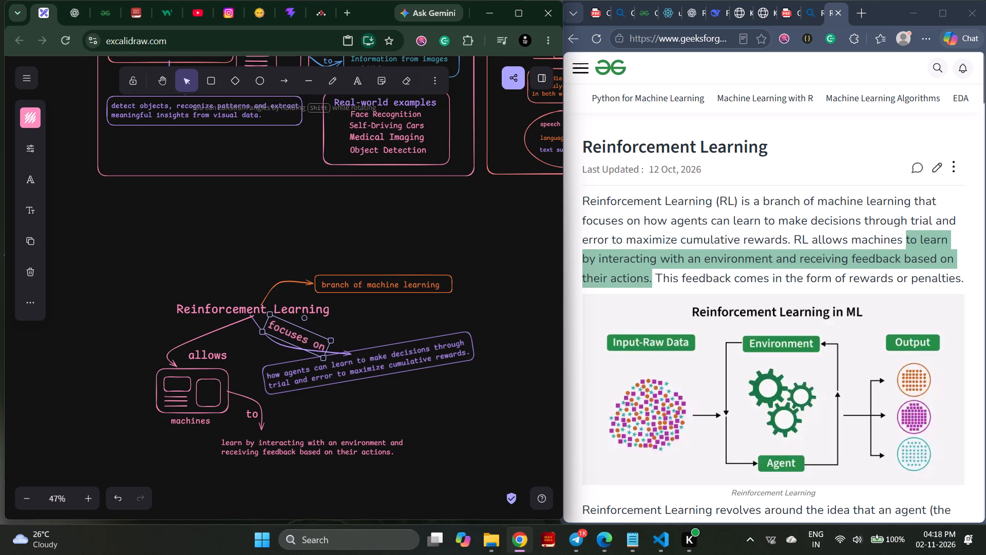
{"action": "left_click_drag", "start_coordinate": [304, 320], "coordinate": [304, 313]}
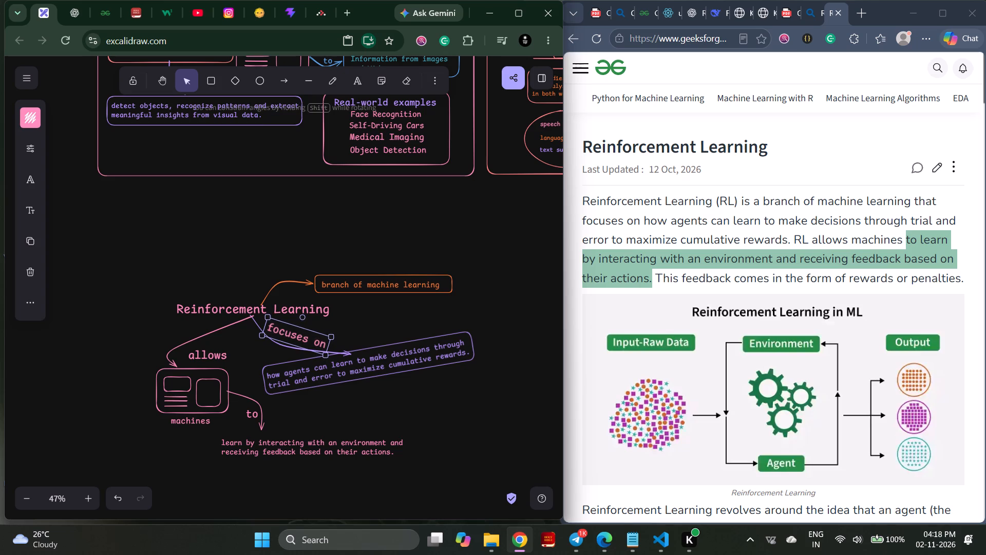
{"action": "left_click_drag", "start_coordinate": [304, 313], "coordinate": [304, 313]}
{"action": "left_click", "coordinate": [361, 322]}
{"action": "left_click", "coordinate": [249, 355]}
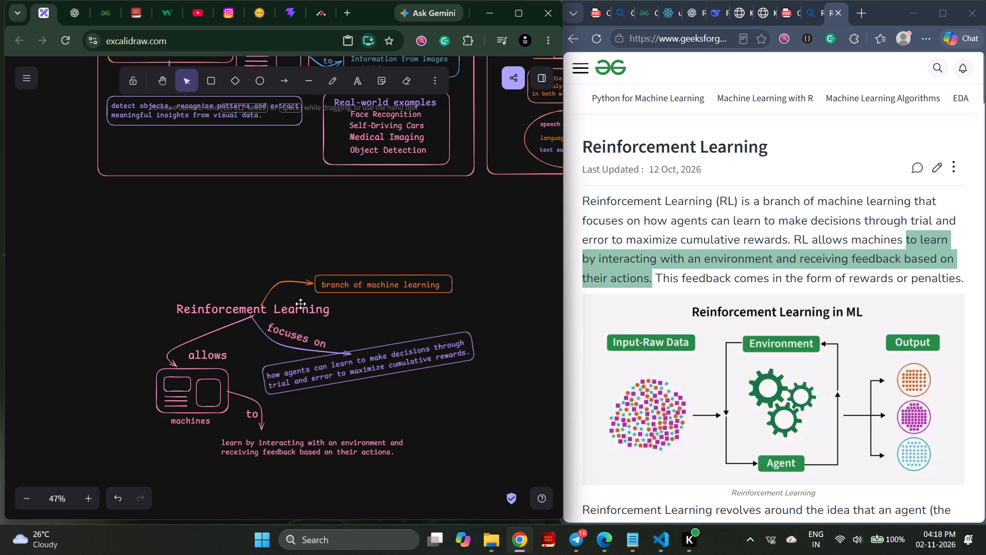
Draw a pink rounded rectangle around the "Reinforcement Learning" title.
{"action": "left_click", "coordinate": [301, 308]}
{"action": "left_click", "coordinate": [367, 313]}
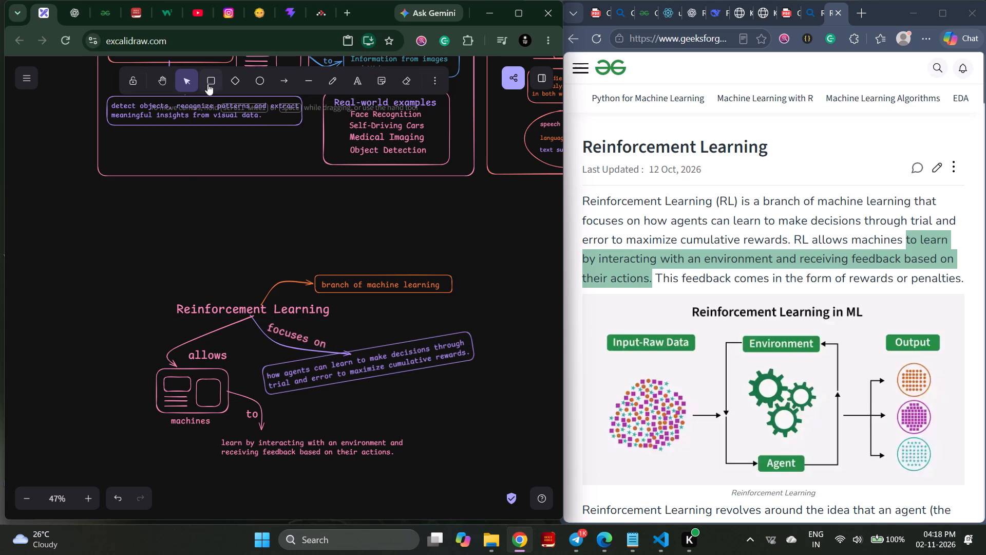
{"action": "left_click", "coordinate": [210, 83]}
{"action": "left_click_drag", "start_coordinate": [173, 294], "coordinate": [329, 302]}
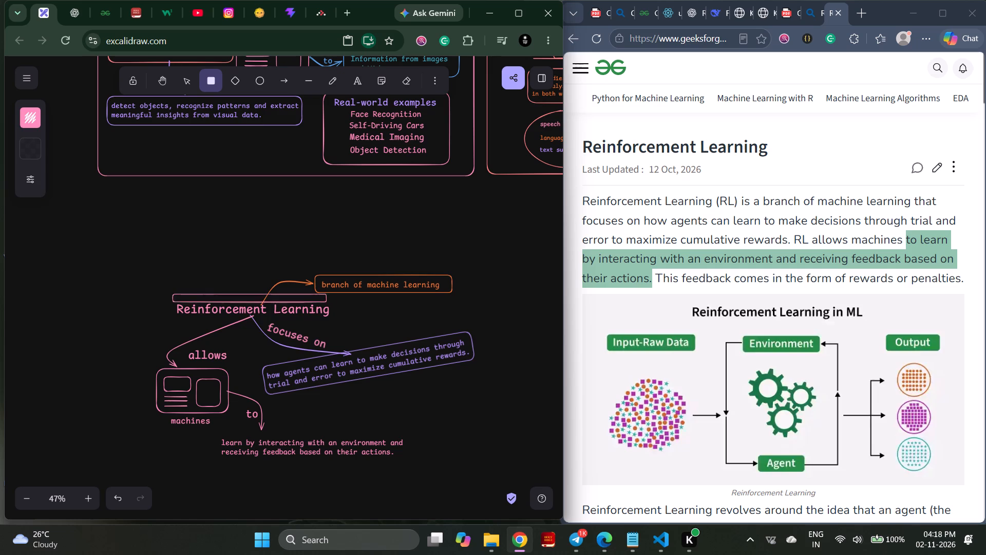
{"action": "left_click_drag", "start_coordinate": [329, 302], "coordinate": [336, 323]}
{"action": "left_click", "coordinate": [290, 303]}
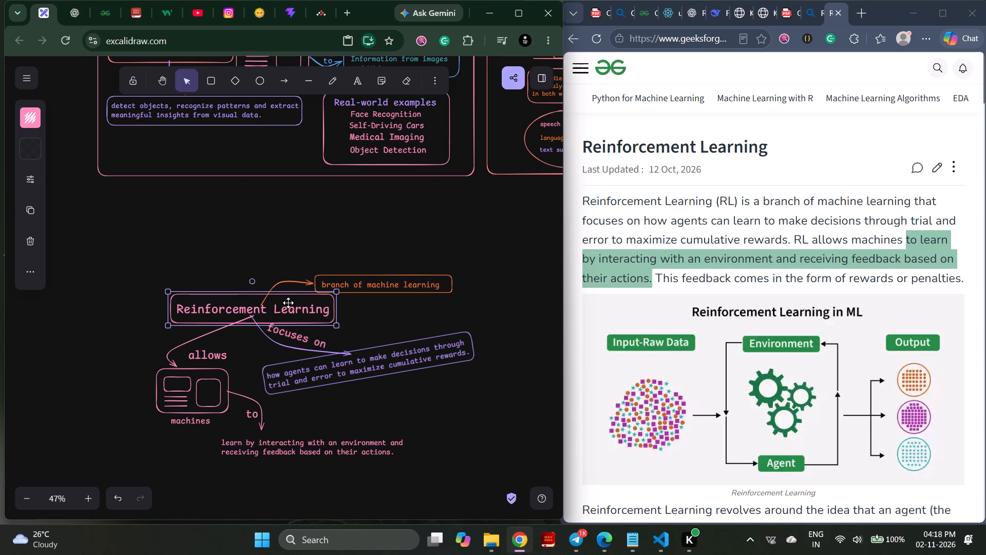
{"action": "left_click", "coordinate": [144, 323]}
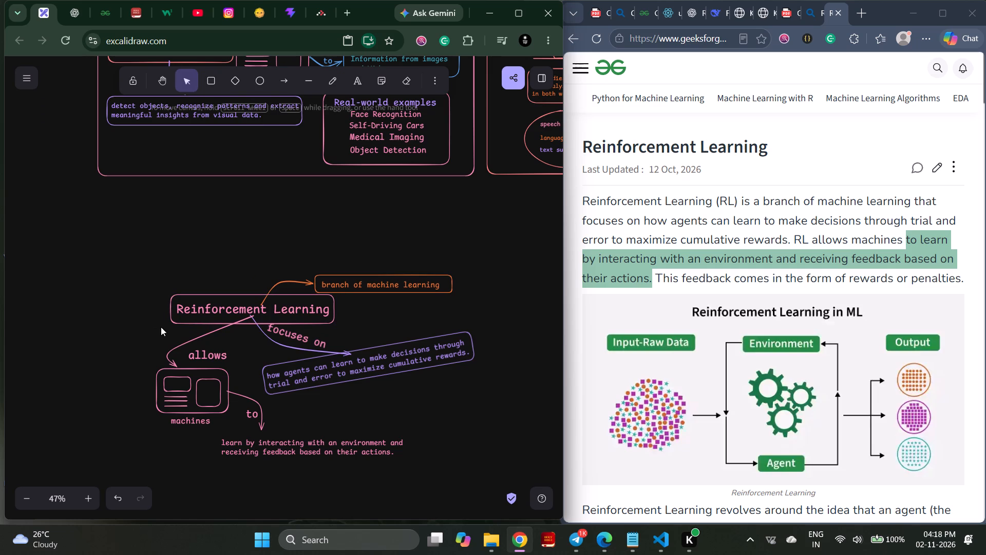
Move the starts of the purple arrow and the pink "allows" arrow down to the title box's bottom edge.
{"action": "left_click", "coordinate": [262, 330]}
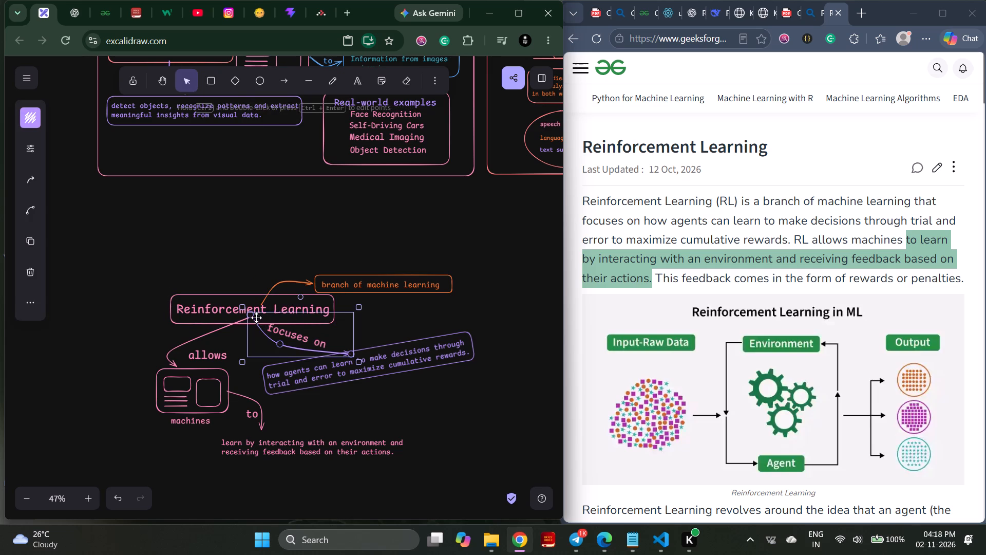
{"action": "left_click_drag", "start_coordinate": [249, 313], "coordinate": [249, 325]}
{"action": "left_click", "coordinate": [220, 330]}
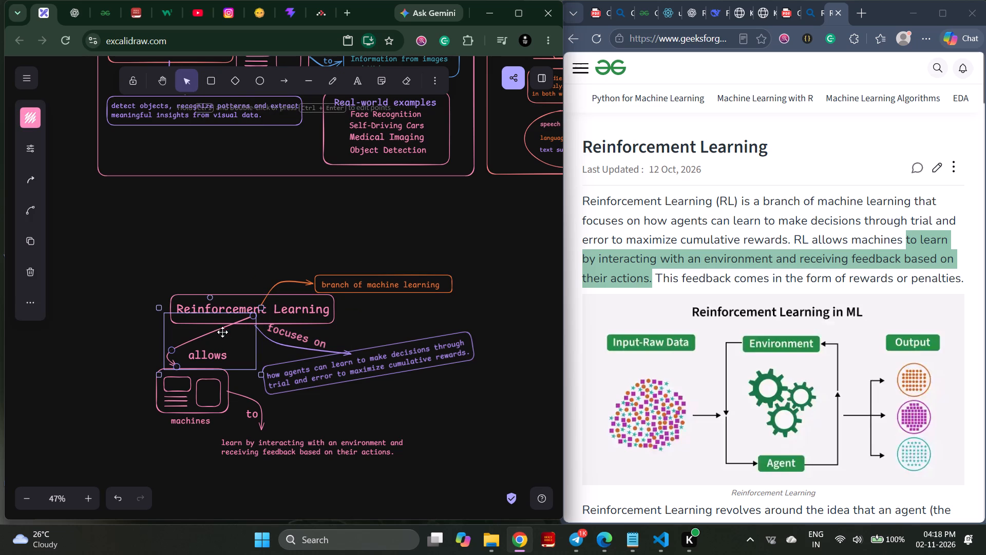
{"action": "left_click_drag", "start_coordinate": [252, 314], "coordinate": [243, 325]}
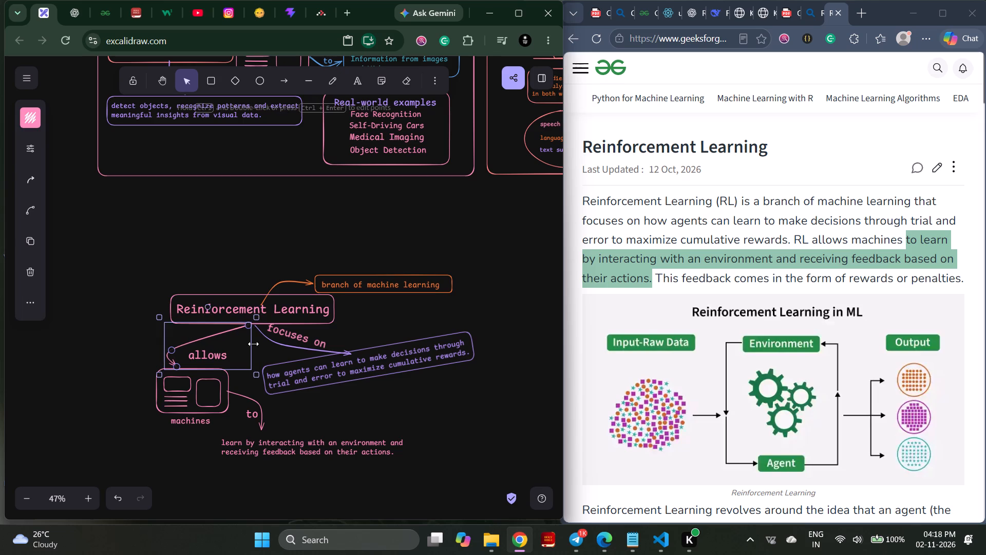
{"action": "left_click", "coordinate": [263, 348]}
Move the start of the orange arrow up to the title box's top edge.
{"action": "left_click", "coordinate": [272, 292]}
{"action": "left_click_drag", "start_coordinate": [262, 303], "coordinate": [261, 292]}
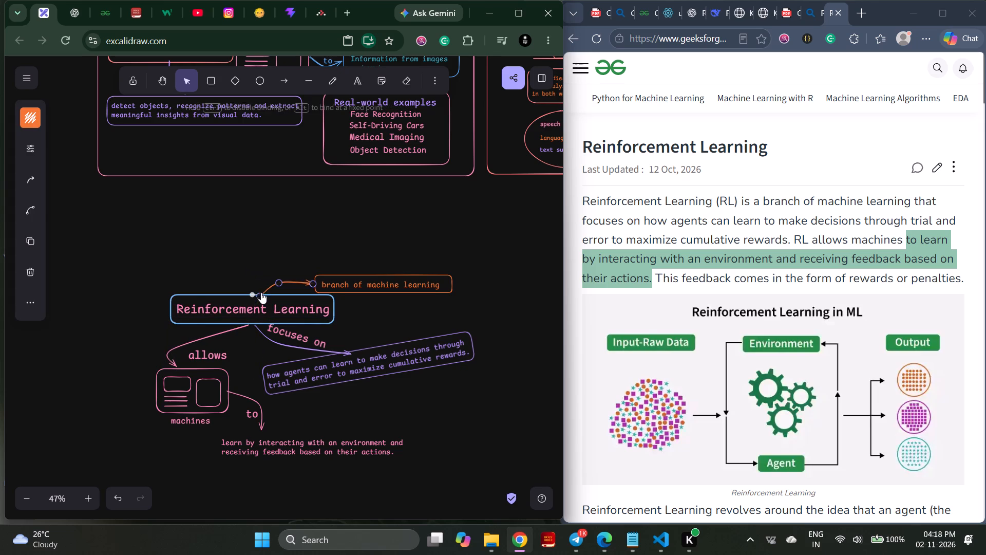
{"action": "left_click_drag", "start_coordinate": [261, 292], "coordinate": [259, 290]}
{"action": "left_click", "coordinate": [246, 238]}
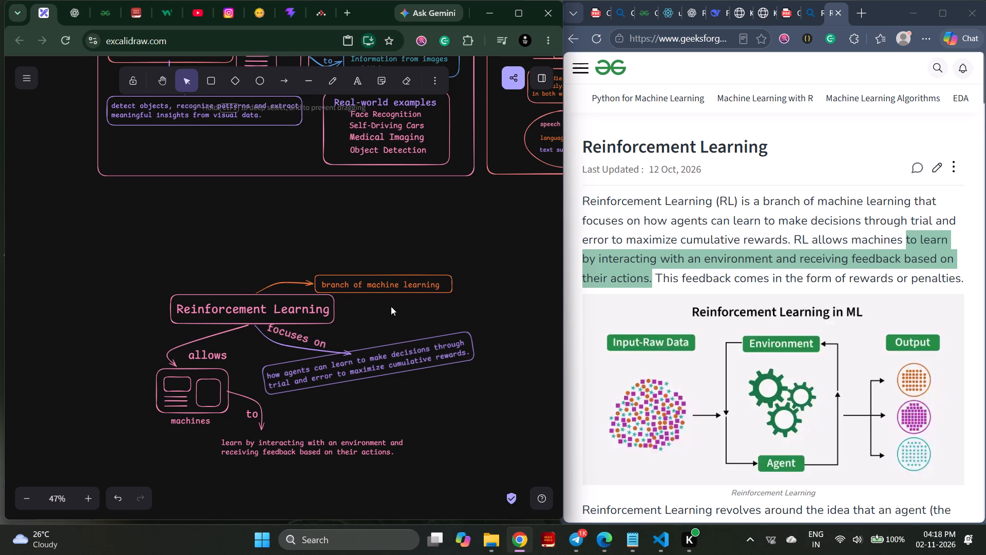
{"action": "left_click", "coordinate": [391, 306]}
Readjust the start of the purple arrow at the title box's bottom edge.
{"action": "left_click", "coordinate": [265, 337]}
{"action": "left_click_drag", "start_coordinate": [255, 329], "coordinate": [250, 325]}
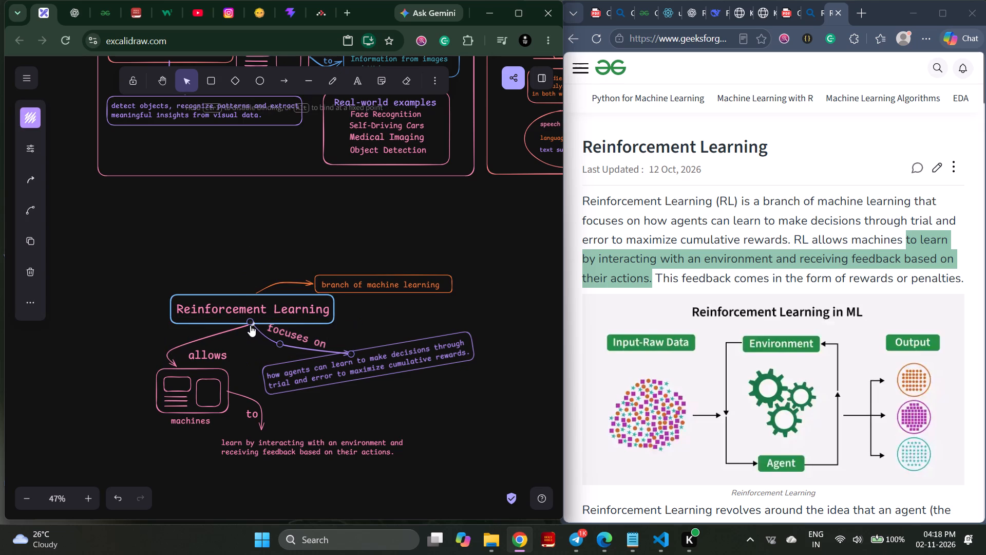
{"action": "left_click_drag", "start_coordinate": [250, 325], "coordinate": [250, 328]}
{"action": "left_click", "coordinate": [246, 350]}
{"action": "left_click", "coordinate": [383, 316]}
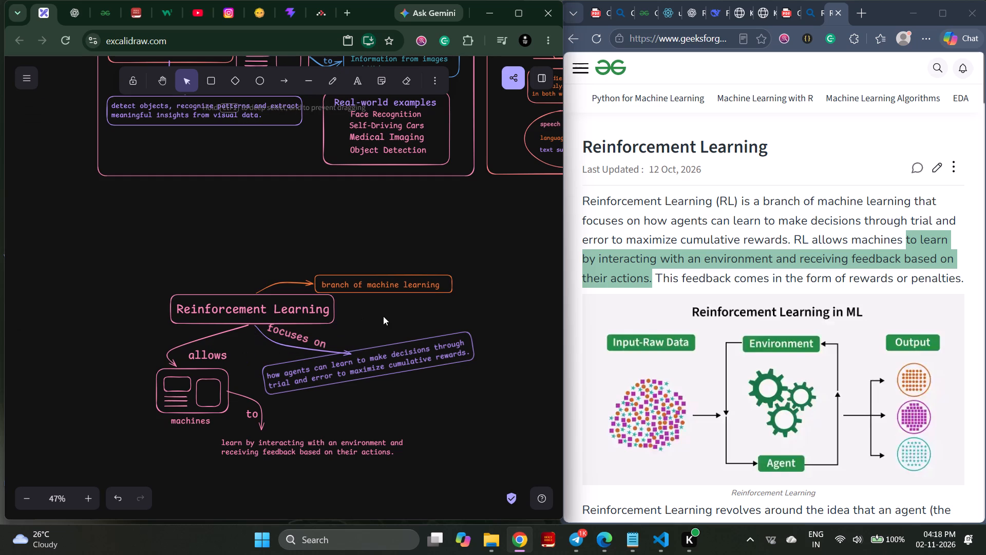
Shrink the "focuses on" label slightly and reduce its tilt so it fits between the title box and purple arrow.
{"action": "left_click", "coordinate": [300, 337]}
{"action": "left_click_drag", "start_coordinate": [325, 354], "coordinate": [321, 346]}
{"action": "left_click", "coordinate": [302, 338]}
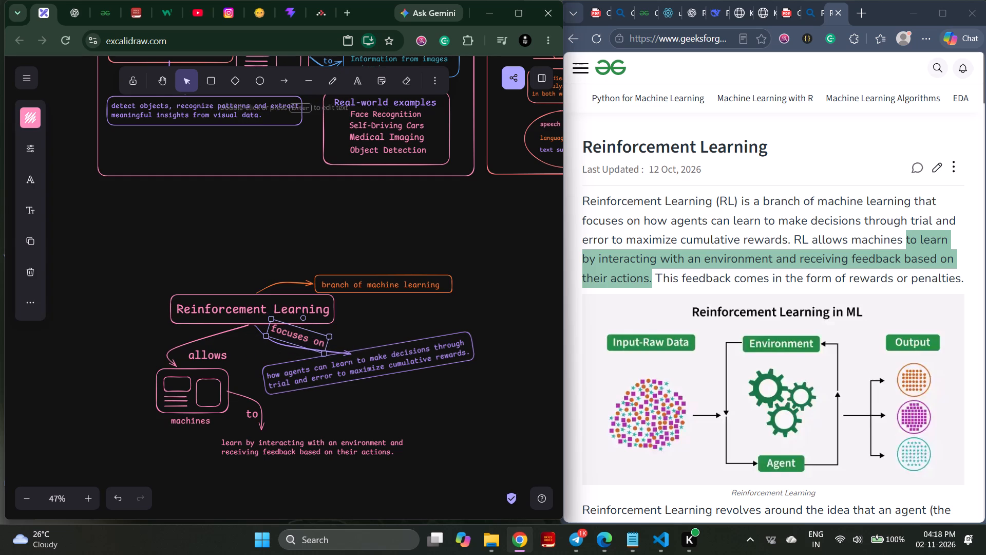
{"action": "left_click", "coordinate": [303, 318]}
{"action": "left_click", "coordinate": [370, 321]}
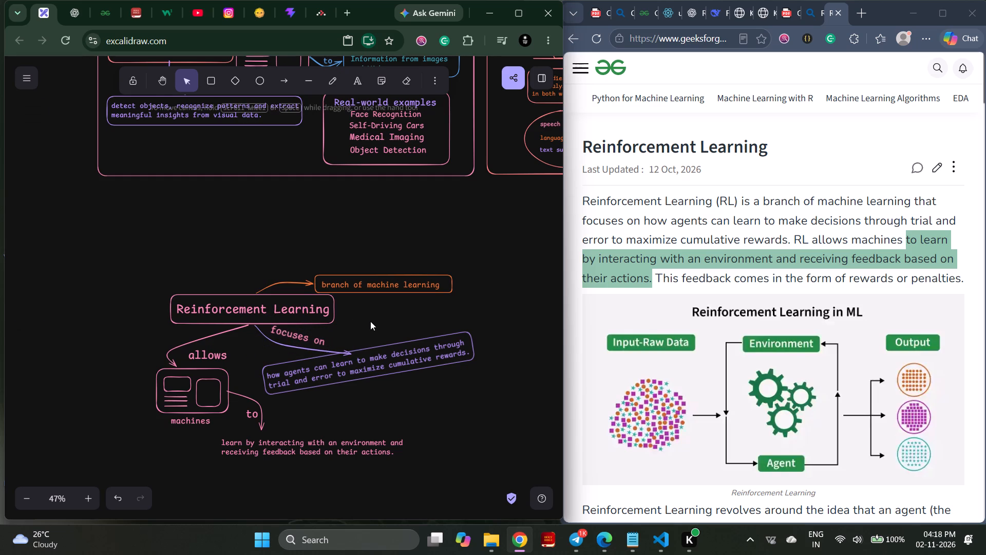
Switch to the GeeksforGeeks article and read the agent, environment, state, action and reward definitions and the Components section.
{"action": "scroll", "coordinate": [369, 340], "scroll_direction": "down", "scroll_amount": 1}
{"action": "left_click", "coordinate": [383, 347]}
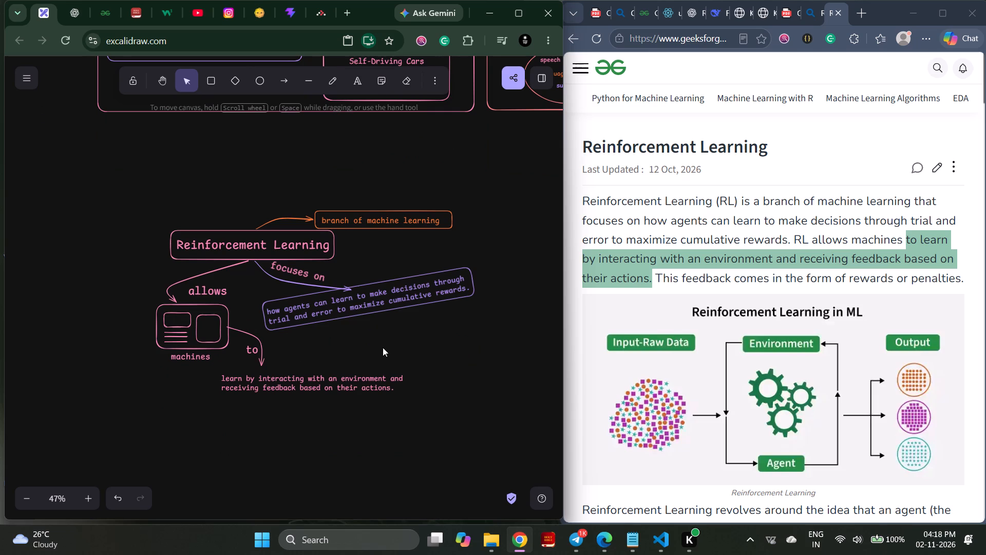
{"action": "left_click", "coordinate": [692, 273]}
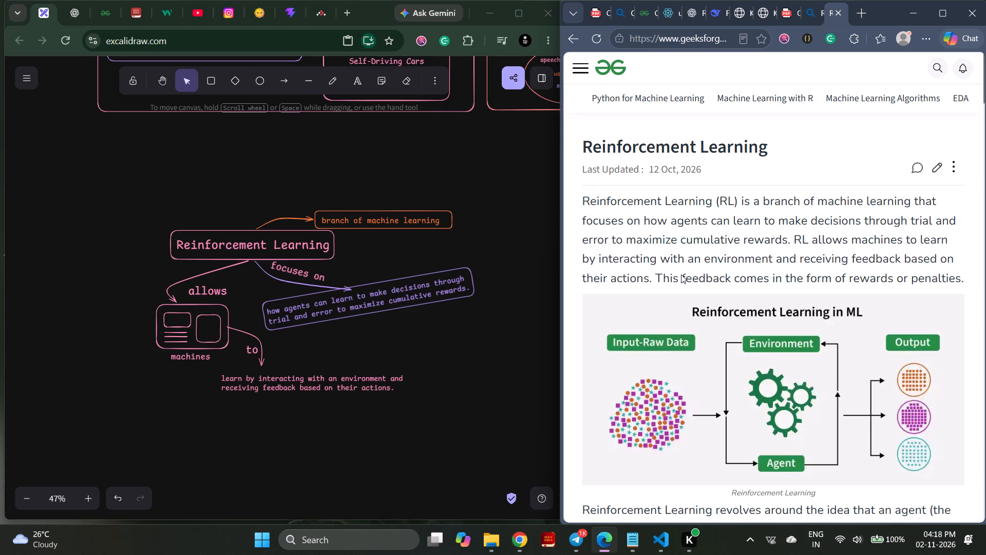
{"action": "scroll", "coordinate": [677, 273], "scroll_direction": "down", "scroll_amount": 4}
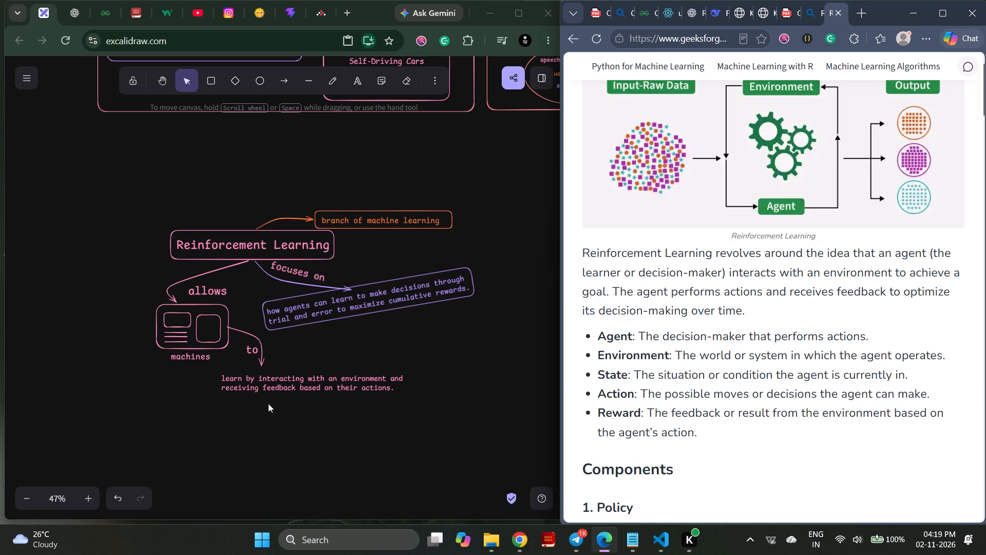
{"action": "double_click", "coordinate": [731, 311]}
{"action": "left_click", "coordinate": [725, 333]}
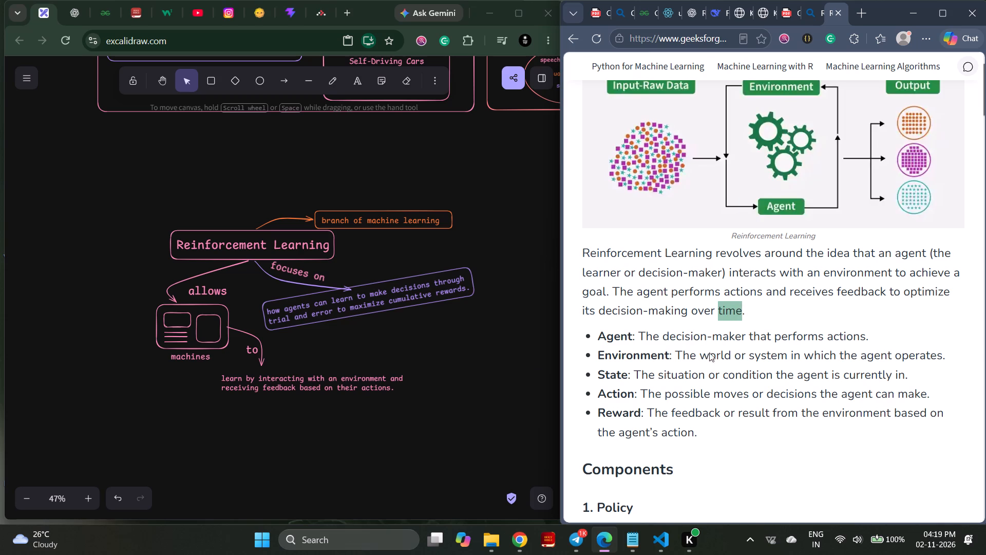
{"action": "scroll", "coordinate": [715, 331], "scroll_direction": "down", "scroll_amount": 1}
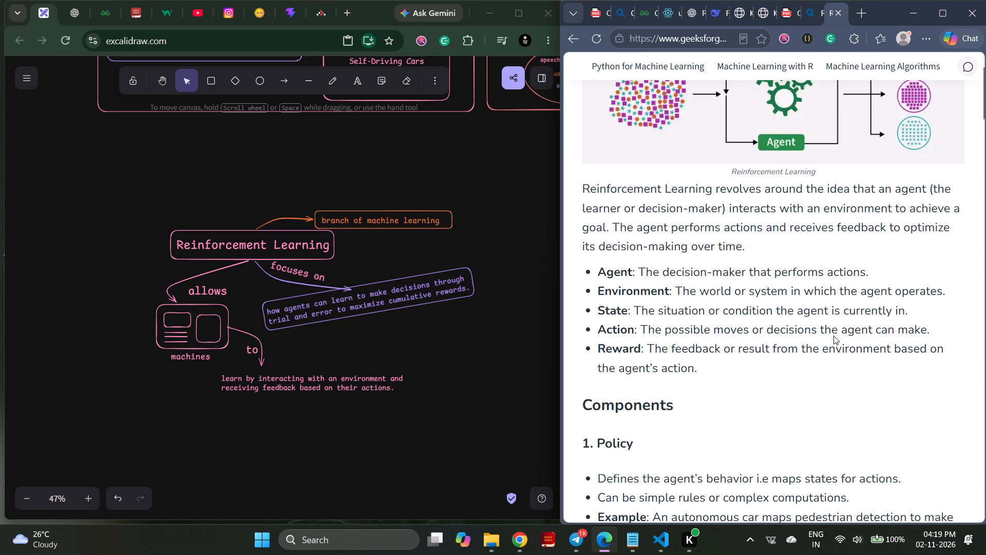
{"action": "scroll", "coordinate": [816, 332], "scroll_direction": "down", "scroll_amount": 1}
{"action": "scroll", "coordinate": [733, 308], "scroll_direction": "up", "scroll_amount": 1}
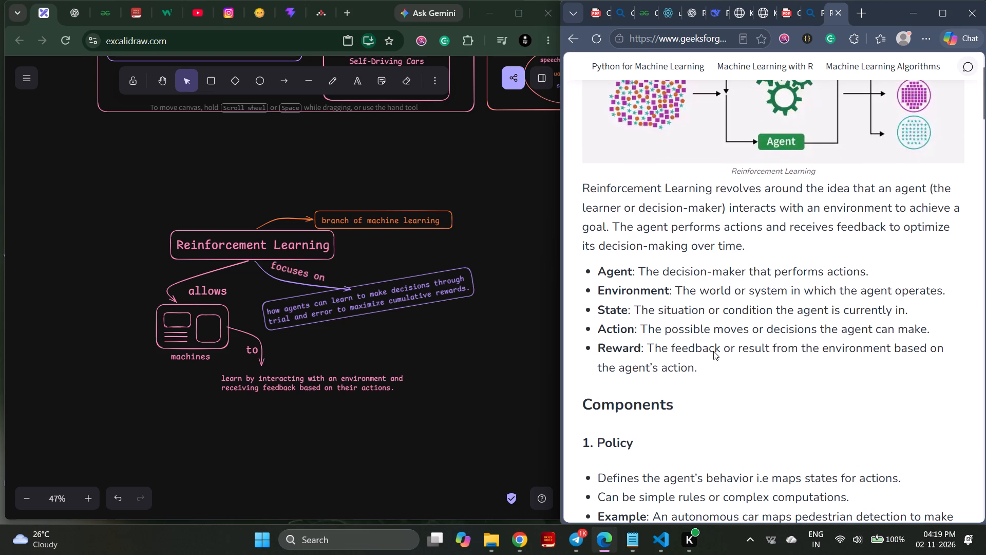
{"action": "left_click_drag", "start_coordinate": [663, 368], "coordinate": [698, 368]}
{"action": "left_click", "coordinate": [721, 369]}
{"action": "scroll", "coordinate": [760, 330], "scroll_direction": "down", "scroll_amount": 1}
{"action": "scroll", "coordinate": [764, 283], "scroll_direction": "down", "scroll_amount": 2}
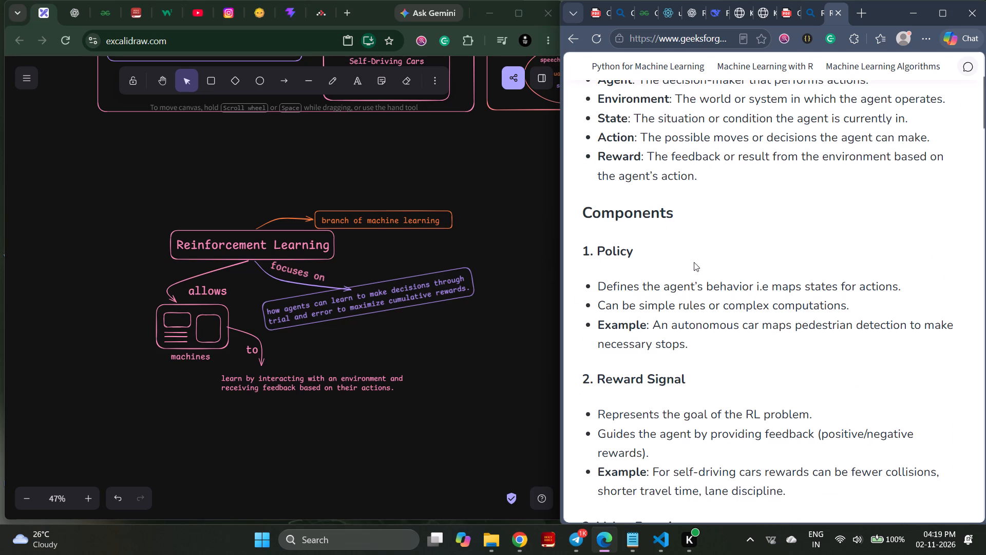
{"action": "double_click", "coordinate": [647, 213]}
{"action": "left_click", "coordinate": [652, 247]}
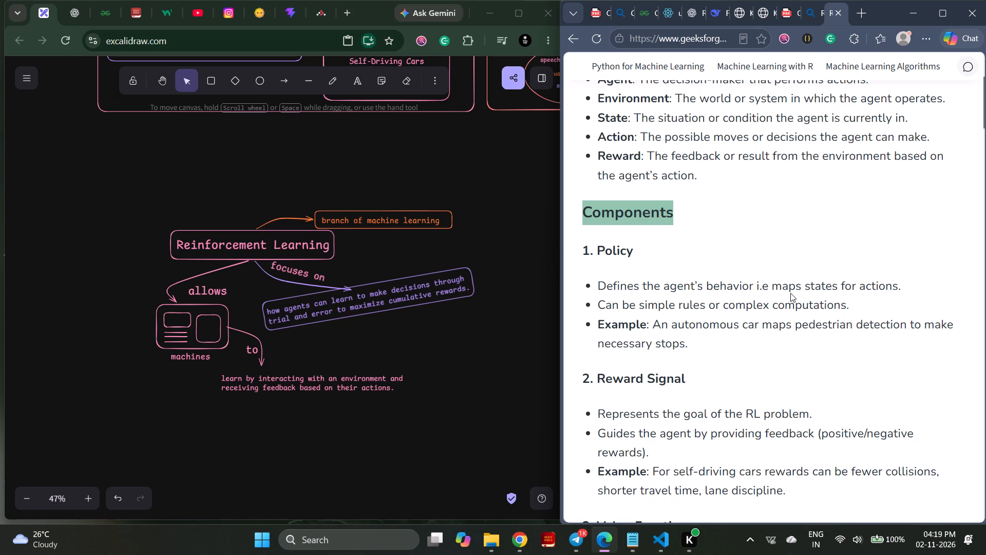
{"action": "double_click", "coordinate": [865, 287]}
{"action": "left_click", "coordinate": [858, 300]}
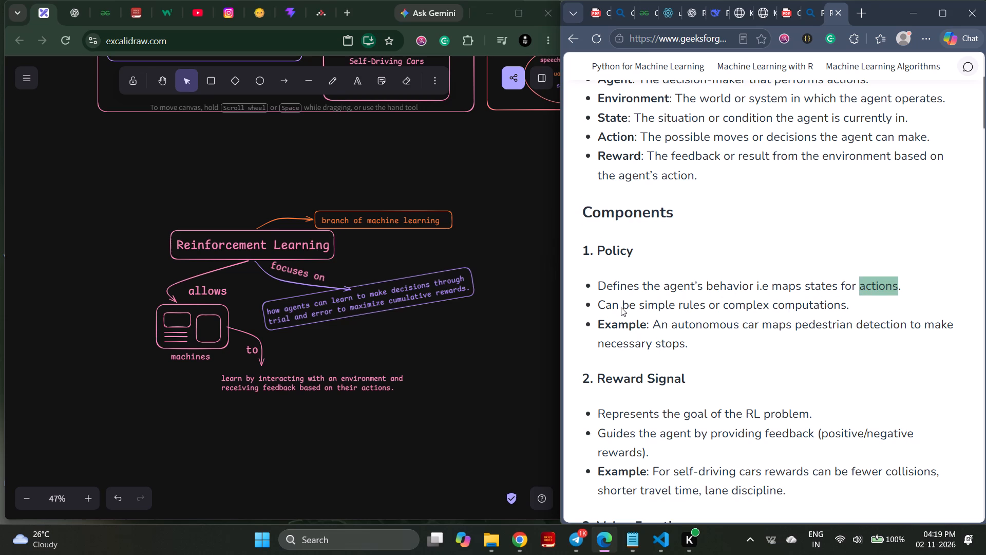
{"action": "scroll", "coordinate": [709, 356], "scroll_direction": "down", "scroll_amount": 2}
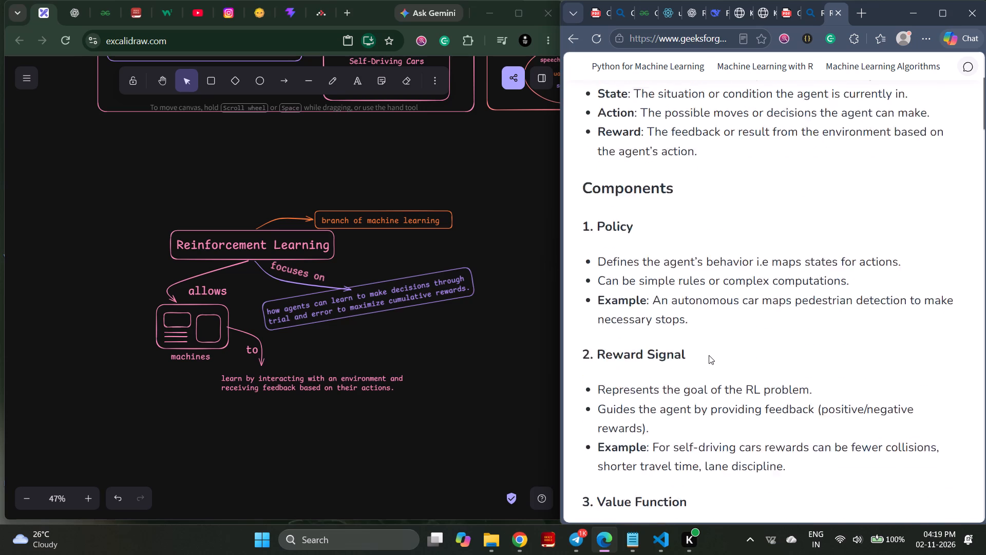
Maximize the article's browser window and bring it to the front.
{"action": "left_click", "coordinate": [943, 7]}
{"action": "left_click", "coordinate": [677, 204]}
{"action": "left_click", "coordinate": [915, 11]}
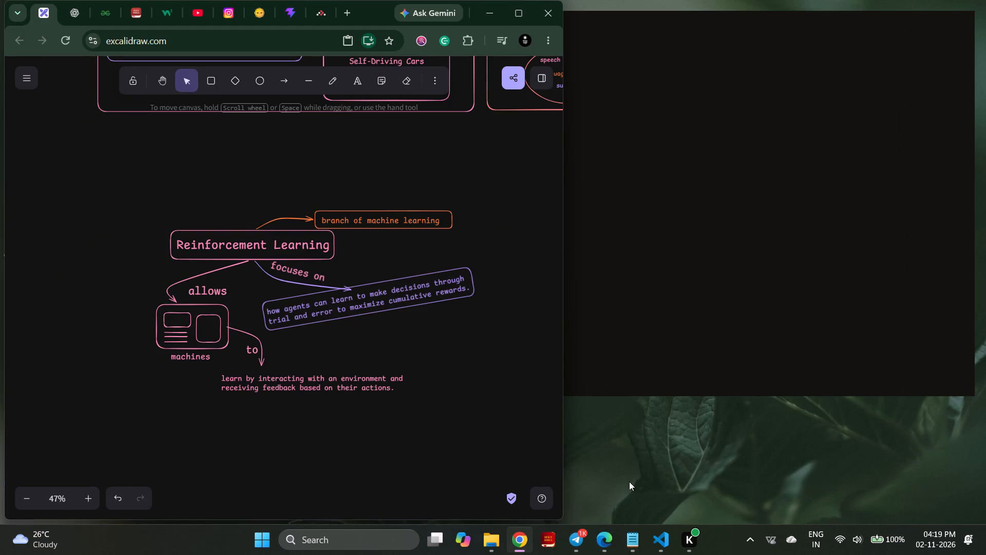
{"action": "left_click", "coordinate": [602, 542]}
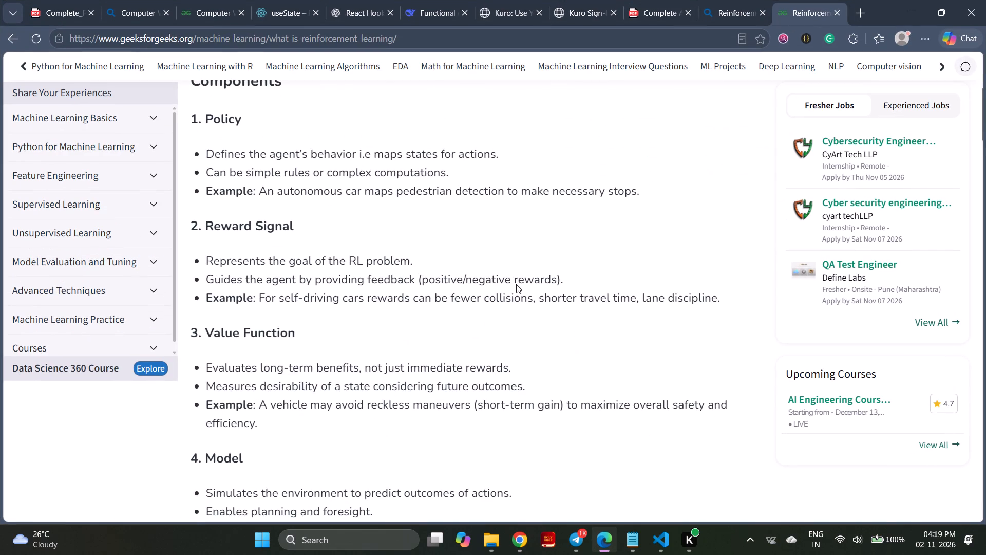
{"action": "scroll", "coordinate": [516, 284], "scroll_direction": "up", "scroll_amount": 4}
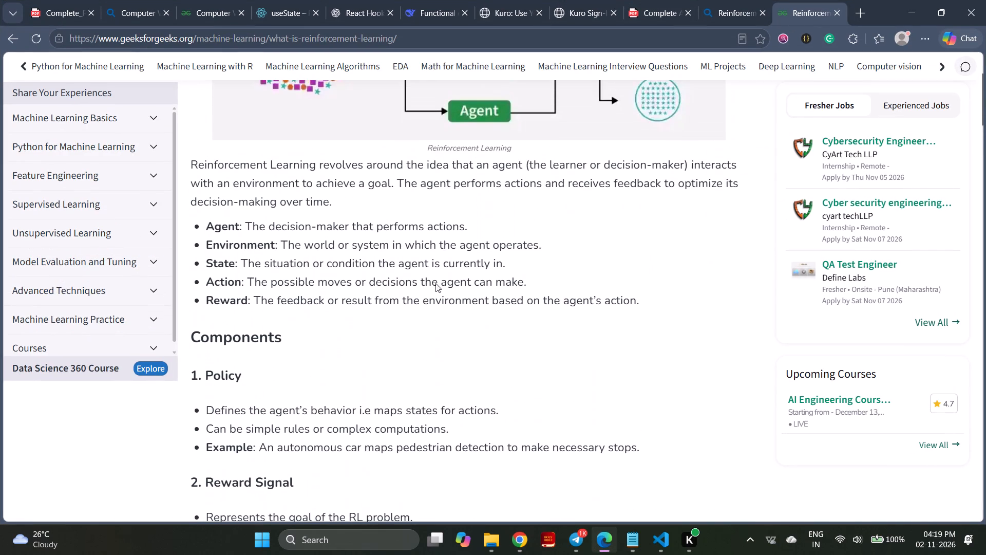
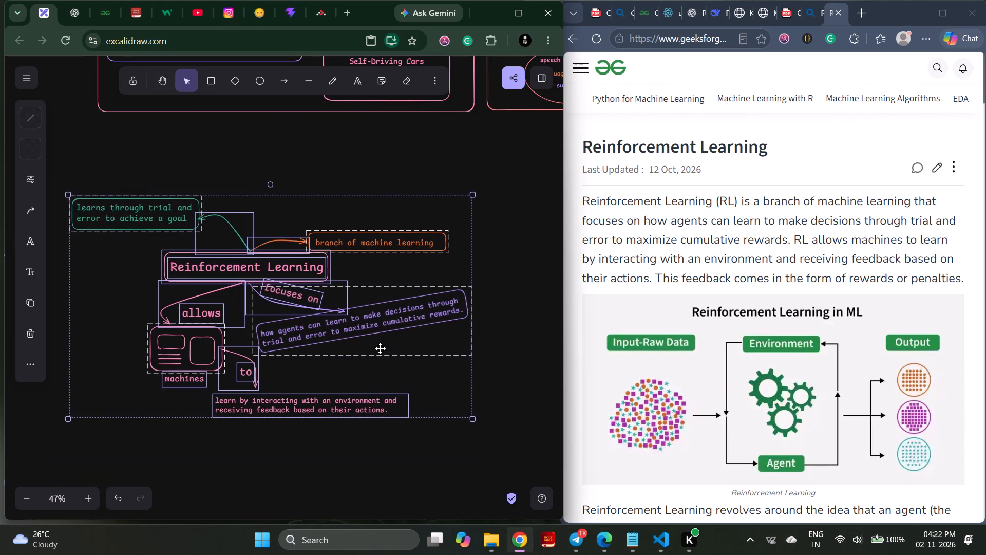
{"action": "left_click_drag", "start_coordinate": [380, 348], "coordinate": [406, 304]}
{"action": "left_click", "coordinate": [406, 435]}
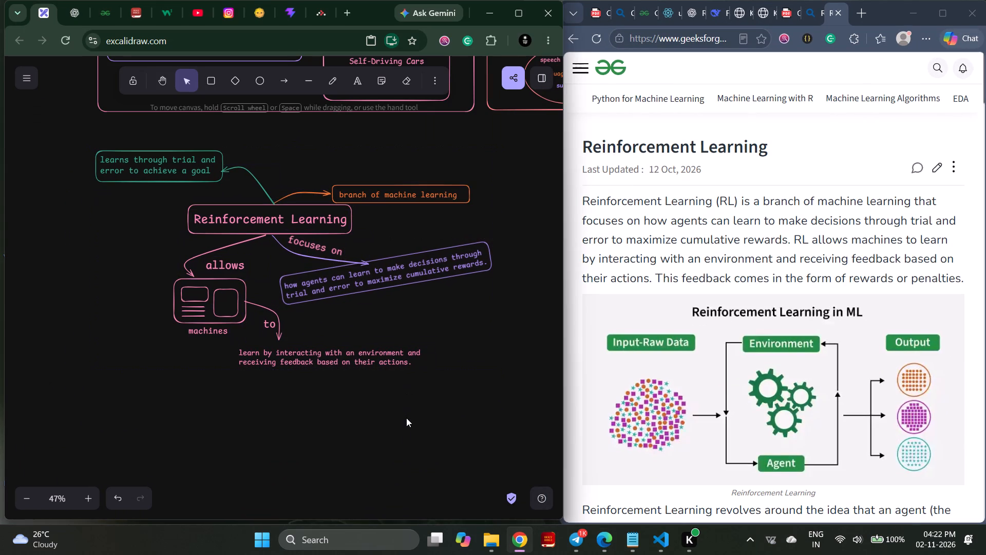
{"action": "left_click", "coordinate": [398, 415]}
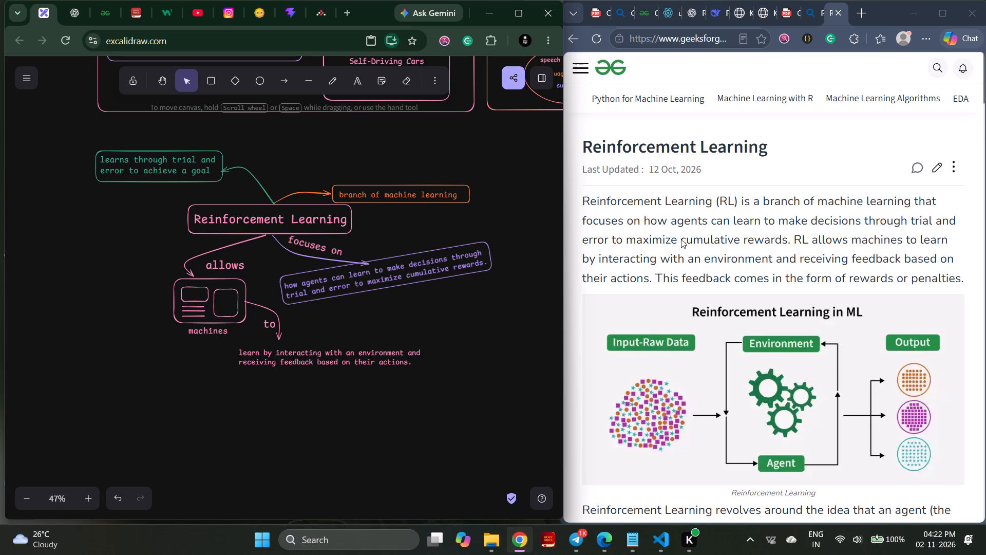
Maximise the Edge window and examine the Reinforcement Learning article's introduction, diagram and list of key terms.
{"action": "left_click", "coordinate": [937, 6]}
{"action": "scroll", "coordinate": [525, 178], "scroll_direction": "down", "scroll_amount": 2}
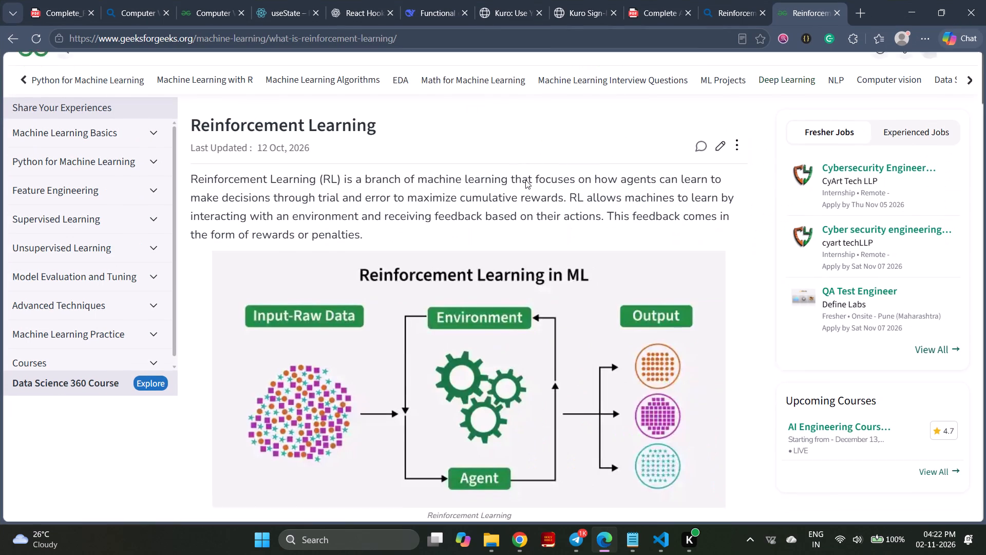
{"action": "scroll", "coordinate": [525, 180], "scroll_direction": "down", "scroll_amount": 3}
{"action": "scroll", "coordinate": [525, 180], "scroll_direction": "up", "scroll_amount": 5}
{"action": "scroll", "coordinate": [525, 182], "scroll_direction": "down", "scroll_amount": 1}
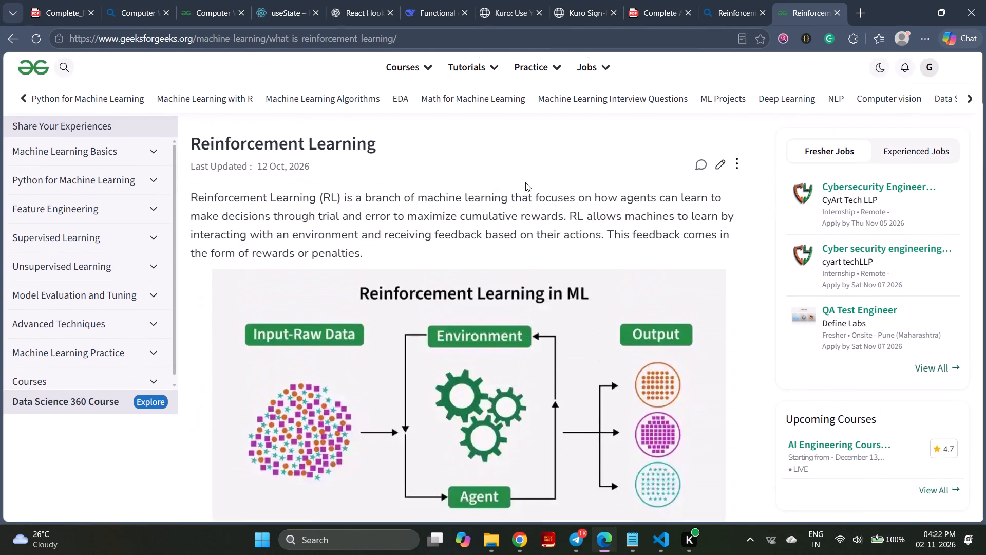
{"action": "scroll", "coordinate": [525, 182], "scroll_direction": "down", "scroll_amount": 6}
{"action": "scroll", "coordinate": [525, 186], "scroll_direction": "up", "scroll_amount": 4}
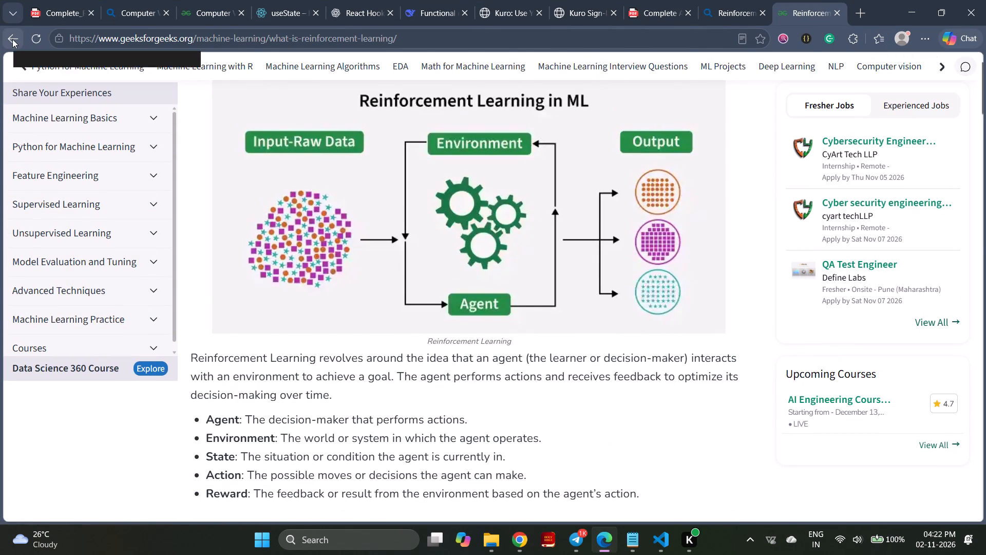
Reopen the GeeksforGeeks article from the Bing results, skim through its Working and Implementation sections, and return to the search results.
{"action": "left_click", "coordinate": [14, 38]}
{"action": "scroll", "coordinate": [250, 212], "scroll_direction": "up", "scroll_amount": 2}
{"action": "scroll", "coordinate": [254, 215], "scroll_direction": "down", "scroll_amount": 2}
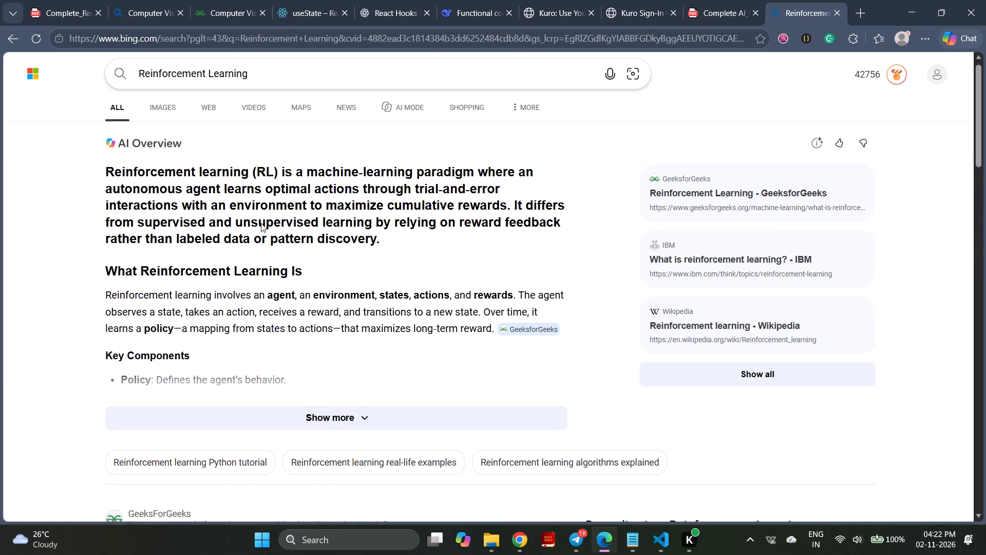
{"action": "scroll", "coordinate": [261, 223], "scroll_direction": "down", "scroll_amount": 3}
{"action": "left_click", "coordinate": [169, 227]}
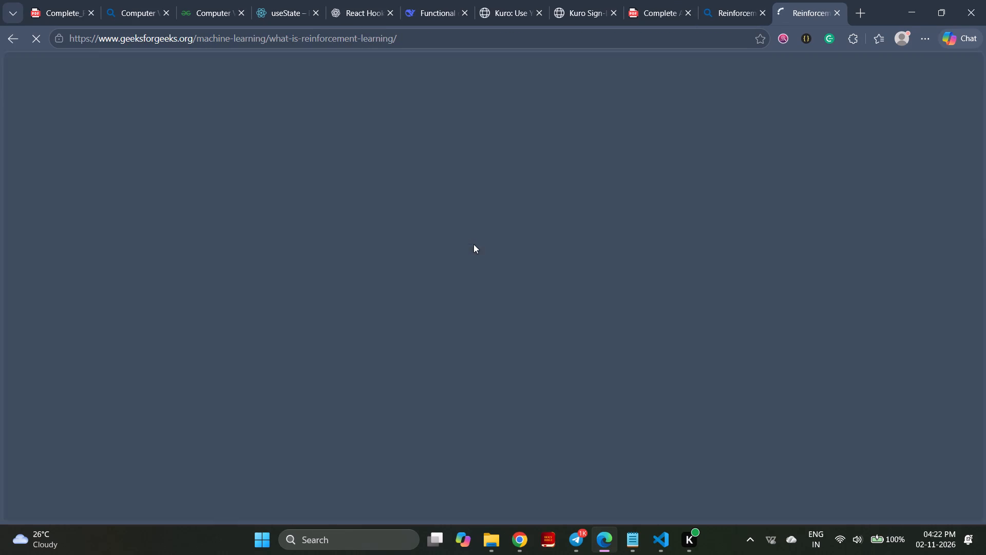
{"action": "scroll", "coordinate": [550, 253], "scroll_direction": "down", "scroll_amount": 4}
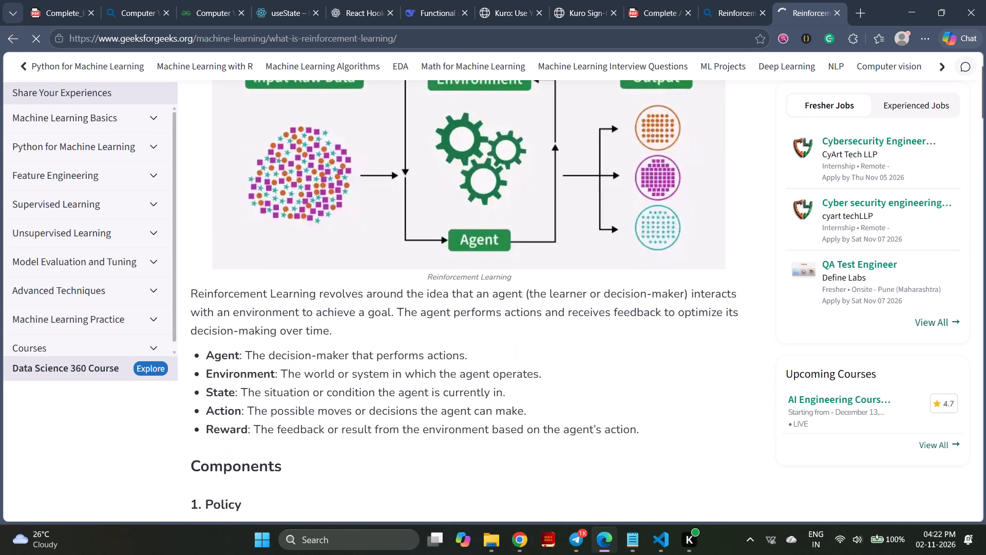
{"action": "scroll", "coordinate": [551, 248], "scroll_direction": "up", "scroll_amount": 2}
{"action": "scroll", "coordinate": [452, 250], "scroll_direction": "down", "scroll_amount": 16}
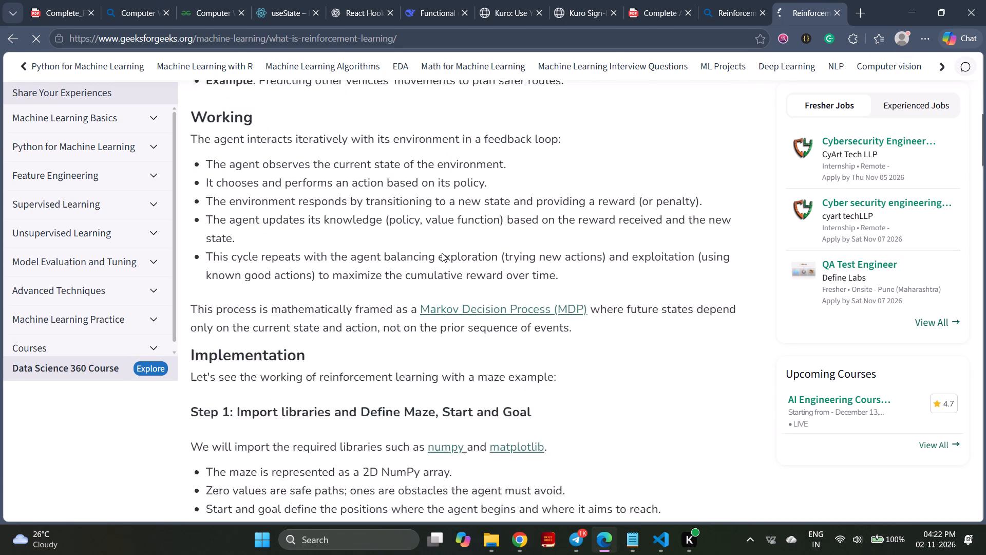
{"action": "scroll", "coordinate": [442, 253], "scroll_direction": "down", "scroll_amount": 3}
{"action": "left_click", "coordinate": [10, 38]}
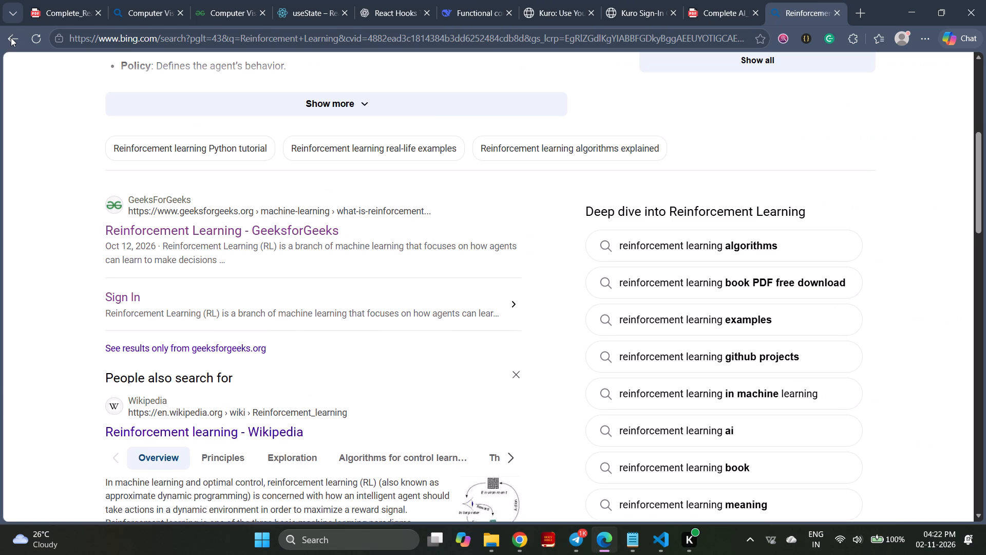
{"action": "left_click", "coordinate": [11, 38]}
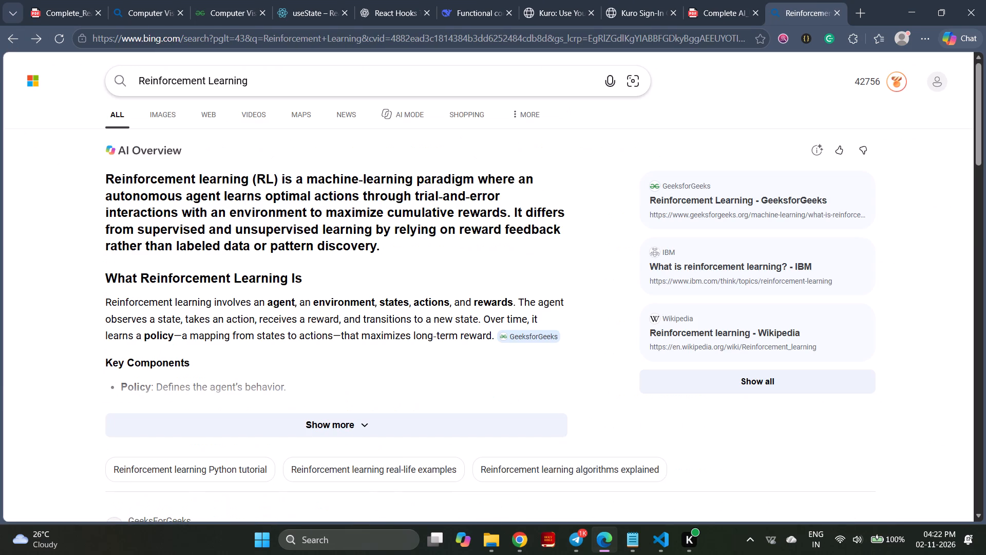
Switch to the GeeksforGeeks Computer Vision Tutorial and examine its introduction and the human versus computer vision diagram.
{"action": "left_click", "coordinate": [225, 15]}
{"action": "scroll", "coordinate": [418, 208], "scroll_direction": "up", "scroll_amount": 4}
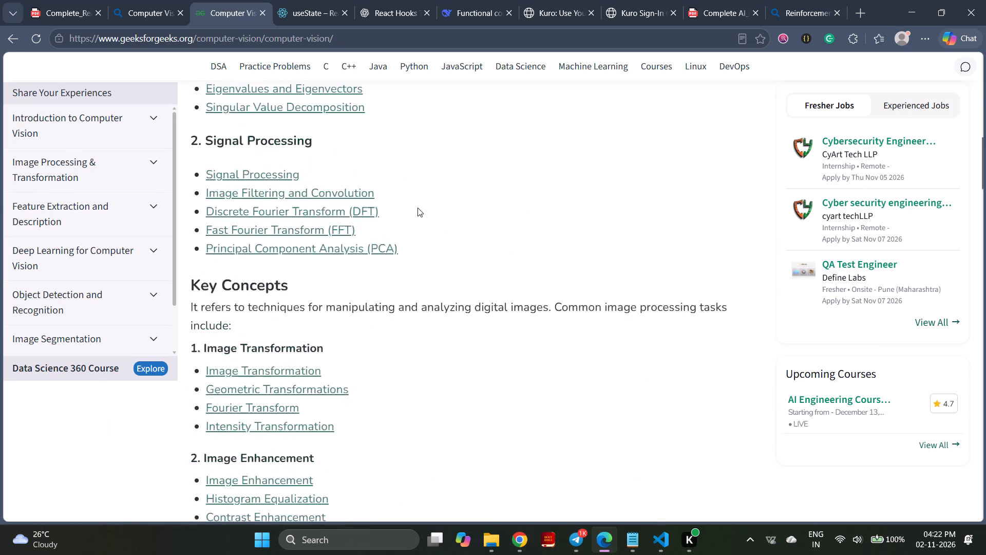
{"action": "scroll", "coordinate": [418, 208], "scroll_direction": "up", "scroll_amount": 16}
{"action": "scroll", "coordinate": [418, 206], "scroll_direction": "down", "scroll_amount": 4}
{"action": "scroll", "coordinate": [418, 209], "scroll_direction": "up", "scroll_amount": 2}
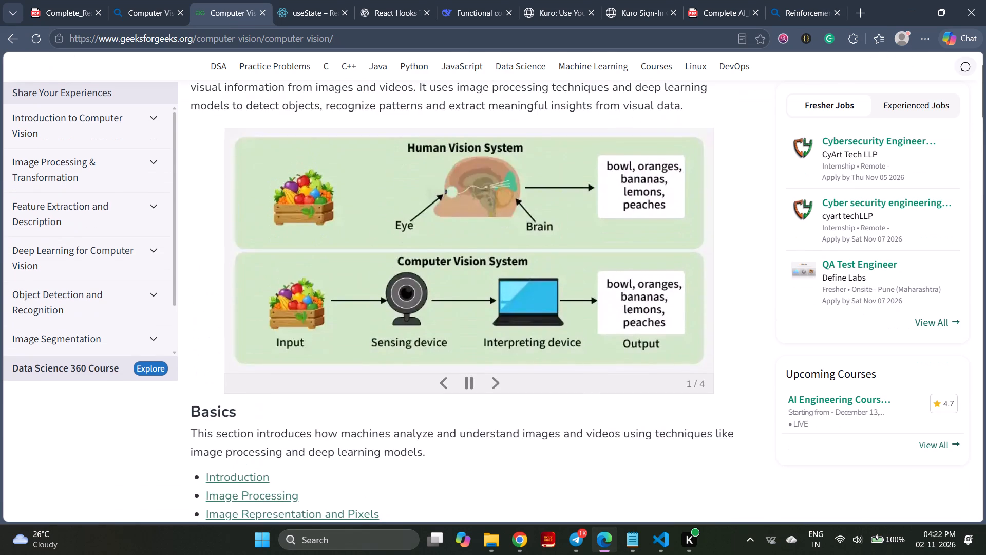
{"action": "scroll", "coordinate": [427, 218], "scroll_direction": "up", "scroll_amount": 1}
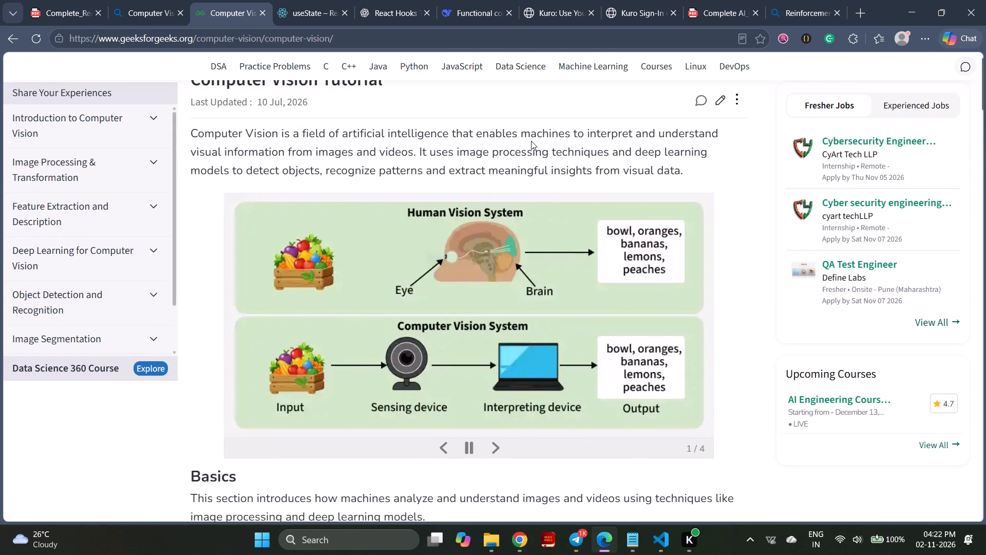